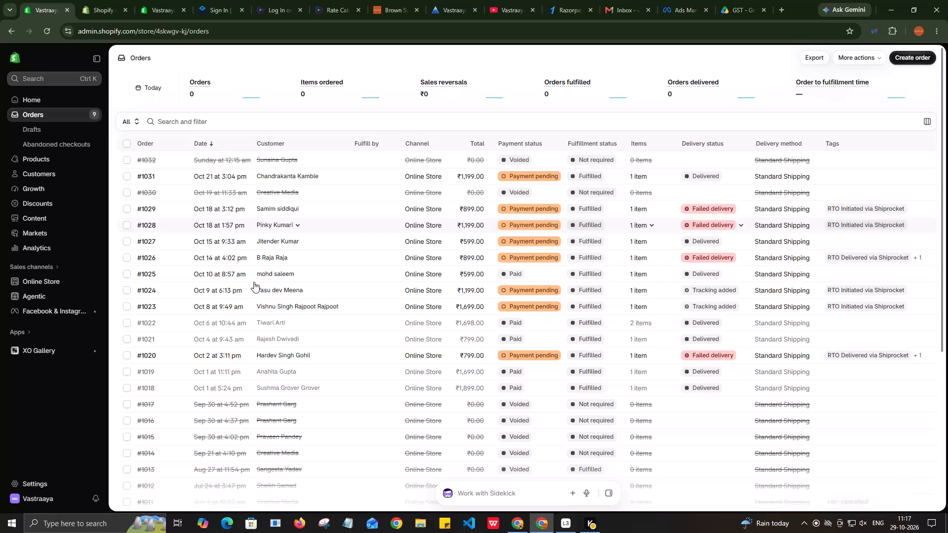
Look through the Vastraaya store's orders list and reload the page.
scroll(338, 243, "up", 3)
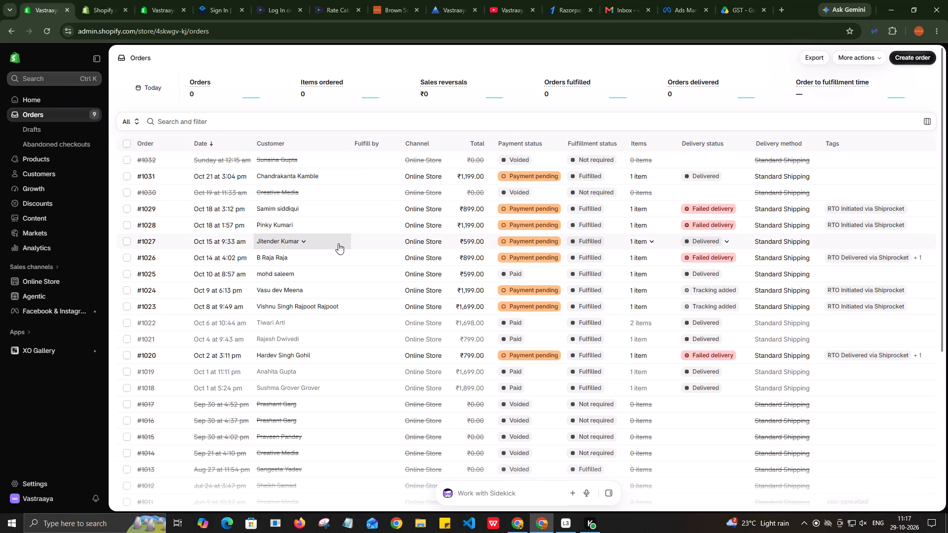
scroll(338, 243, "down", 9)
scroll(336, 244, "up", 5)
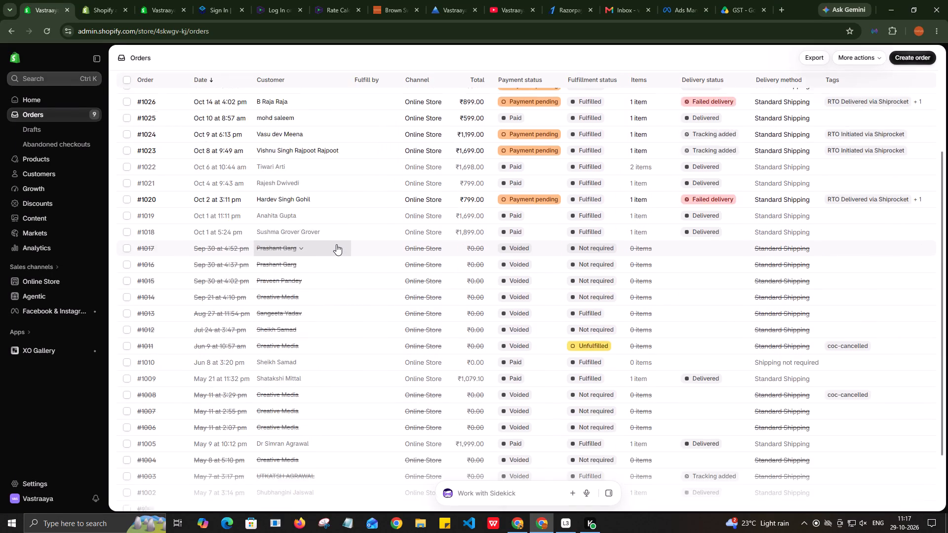
scroll(336, 244, "up", 6)
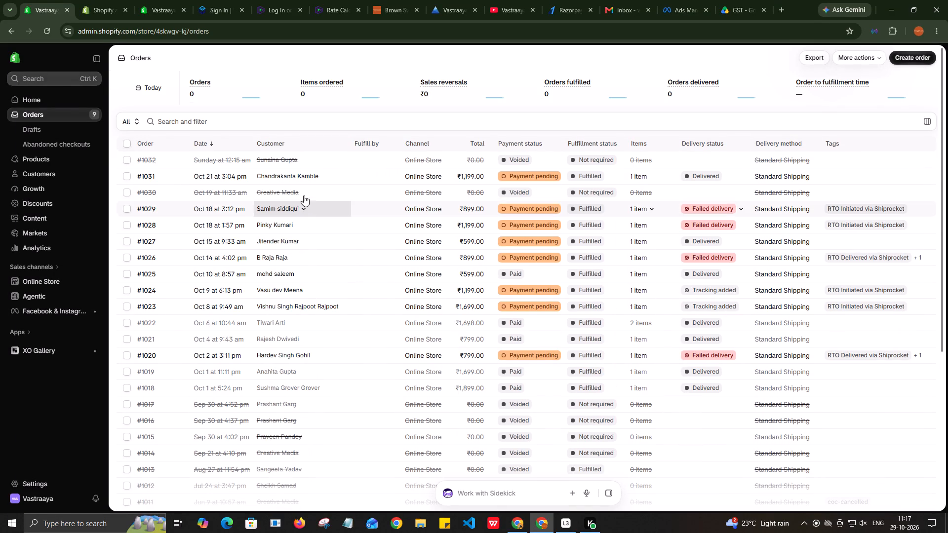
left_click(48, 33)
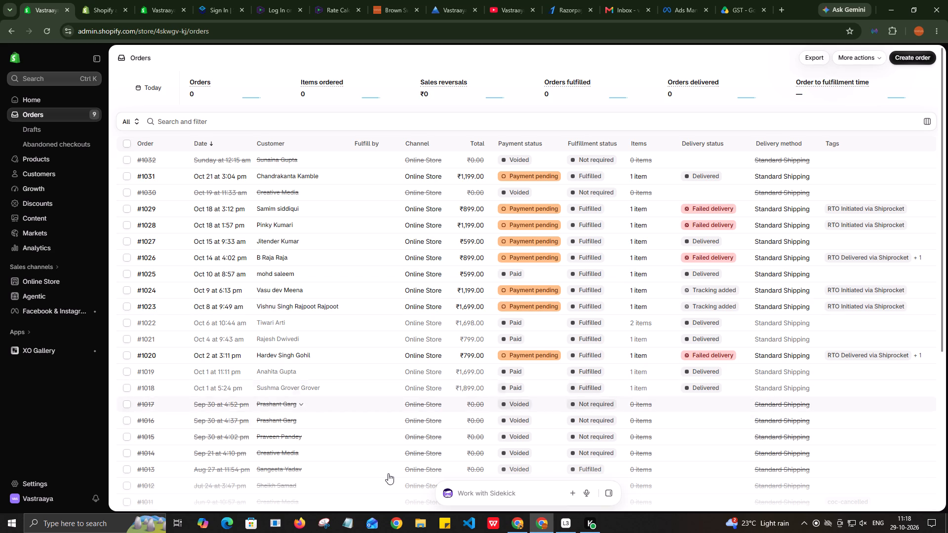
Open the Sparsh Chrome profile, restore its previously closed tabs including Ads Manager, and close the spare new-tab window.
left_click(400, 525)
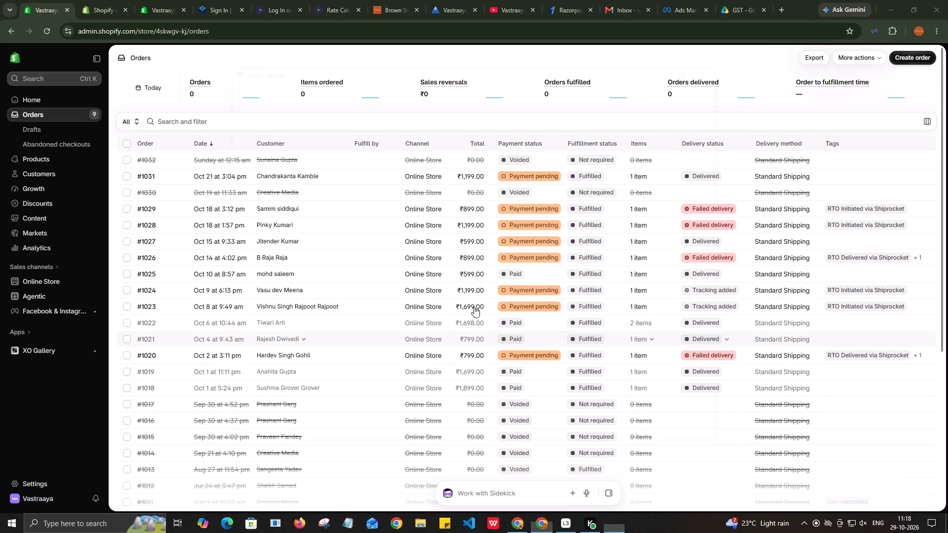
scroll(465, 305, "down", 4)
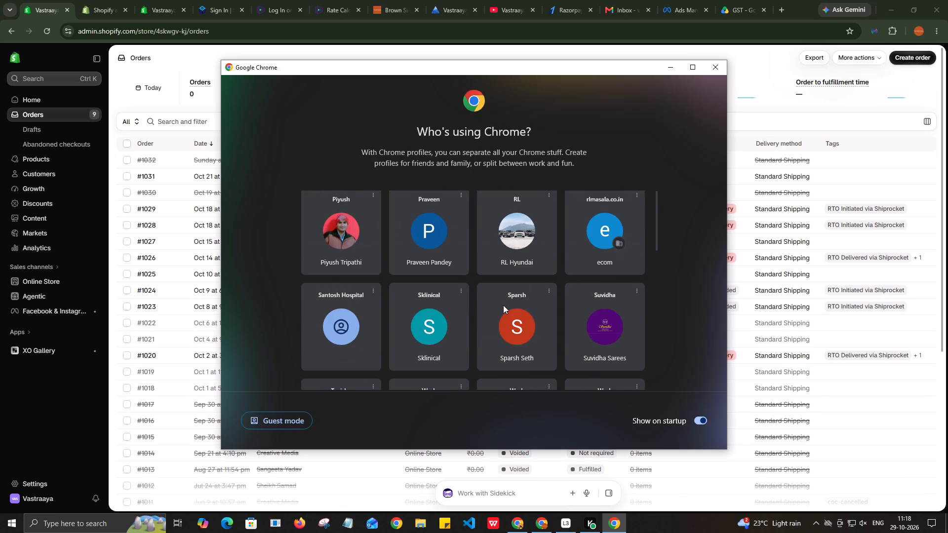
scroll(503, 305, "down", 3)
scroll(522, 343, "up", 2)
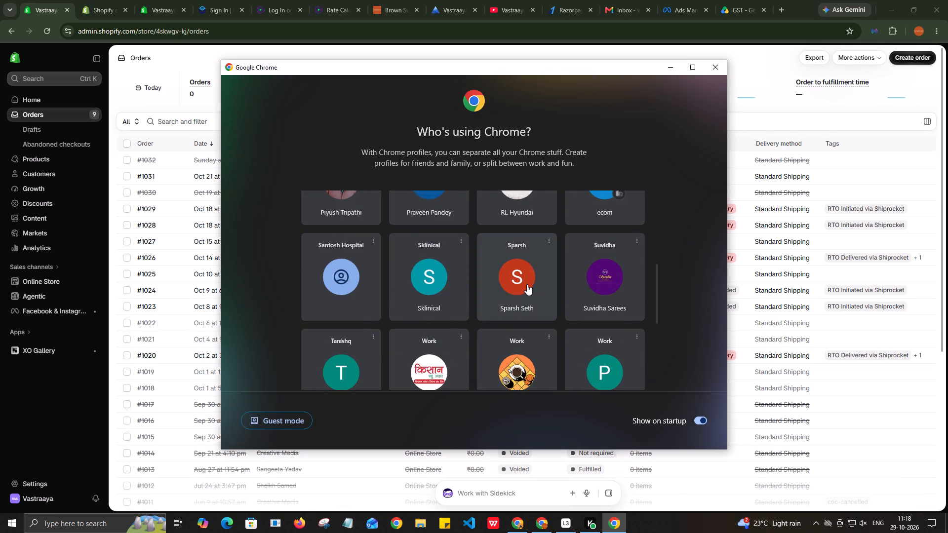
left_click(527, 284)
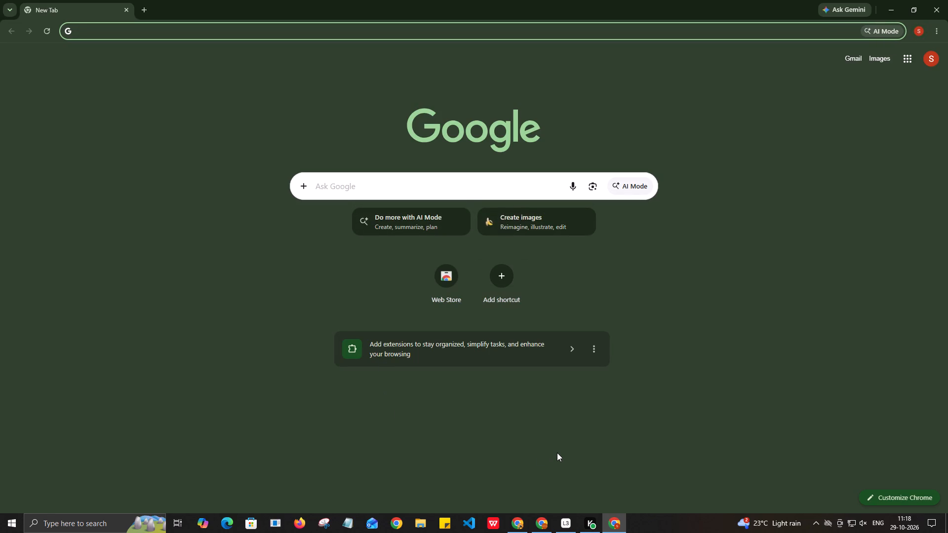
key("ctrl+shift+t")
key("alt+Tab")
left_click(937, 9)
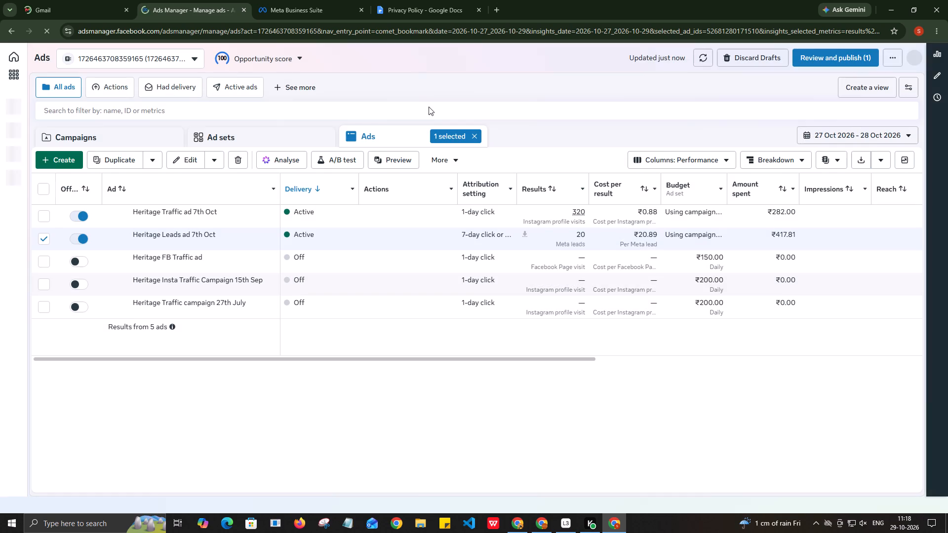
Set the Ads Manager reporting date range to 28 Oct 2026 - 29 Oct 2026.
left_click(858, 135)
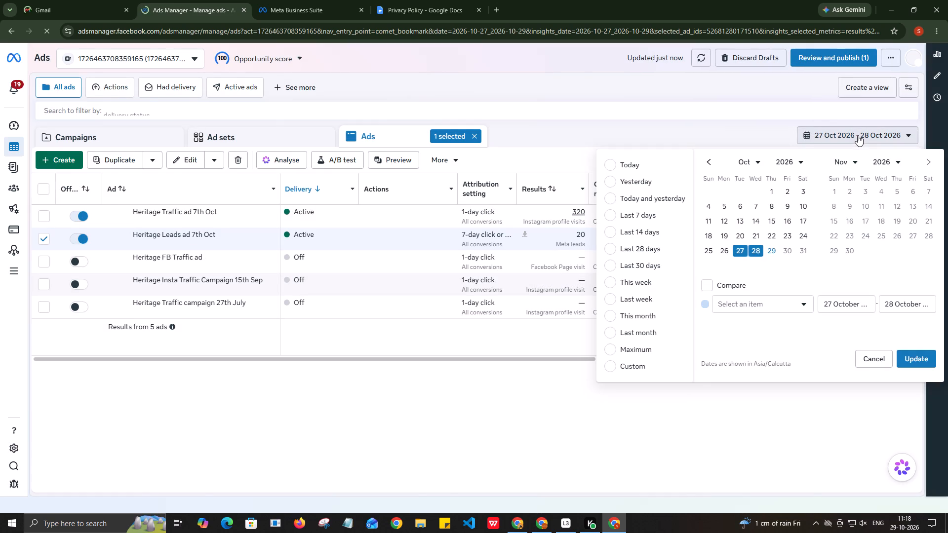
left_click(767, 251)
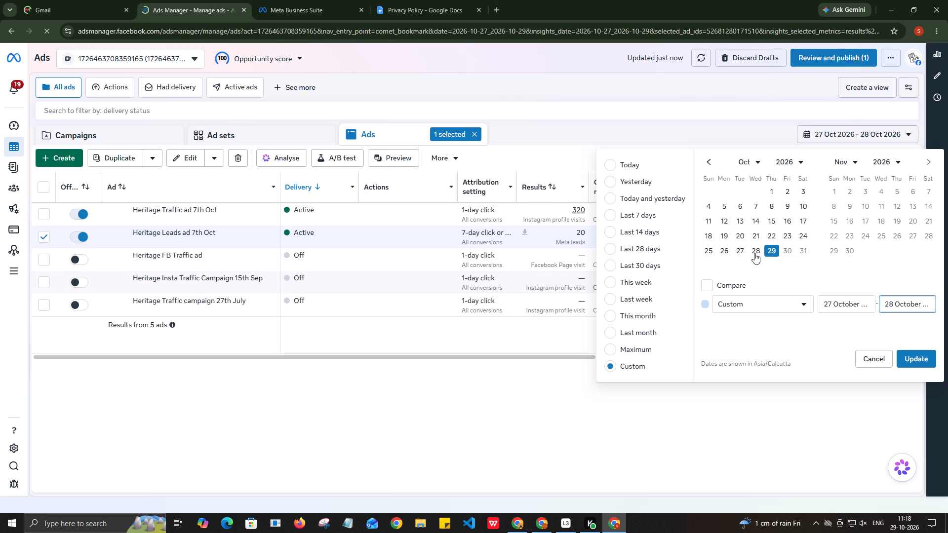
left_click(754, 253)
left_click(918, 359)
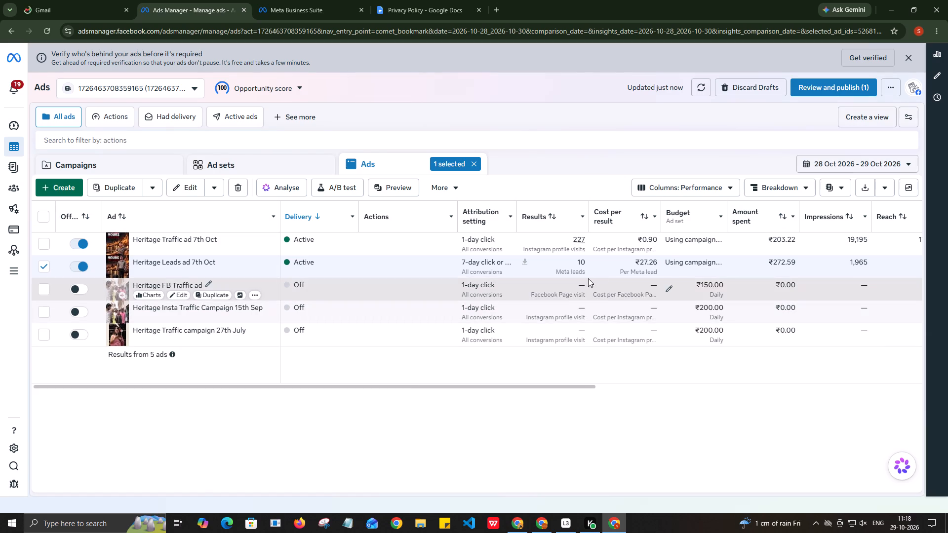
Download the leads of the Heritage Leads ad 7th Oct for 28 Oct 2026 - 29 Oct 2026.
left_click(525, 262)
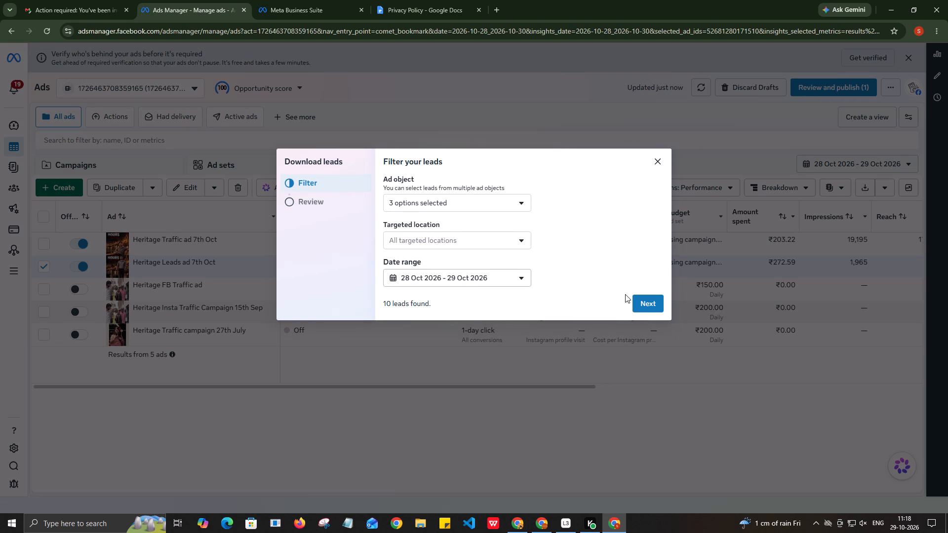
left_click(658, 305)
left_click(648, 327)
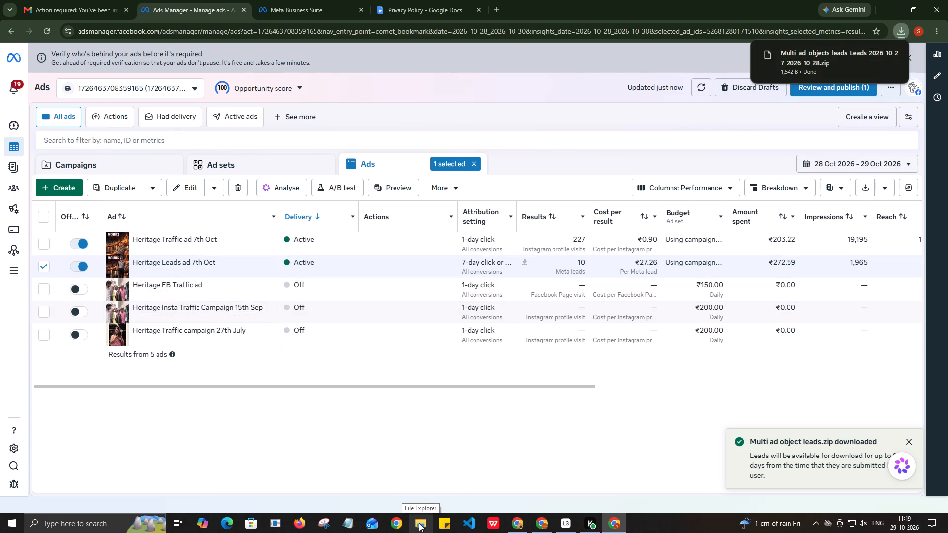
Open the downloaded leads zip and the XLS worksheet inside its Heritage Leads ad 7th Oct folder.
left_click(890, 55)
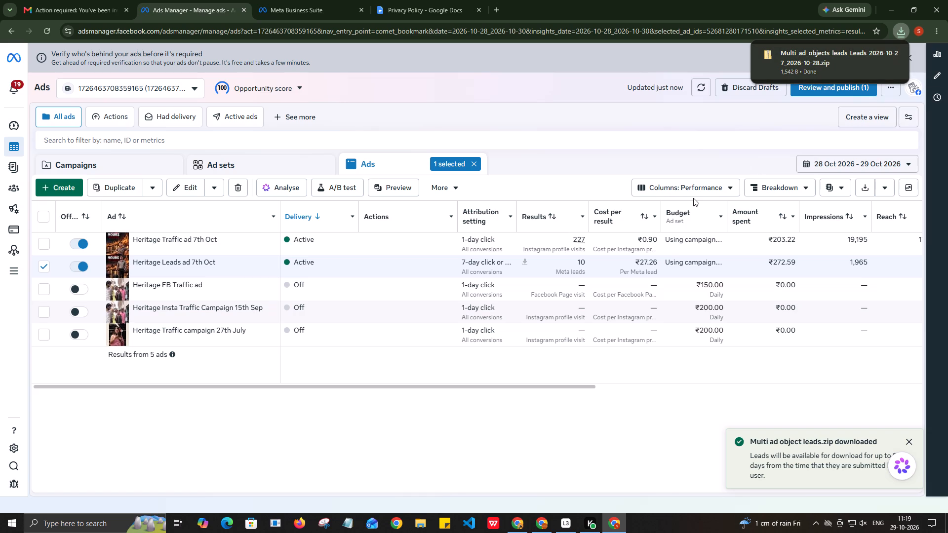
left_click(416, 523)
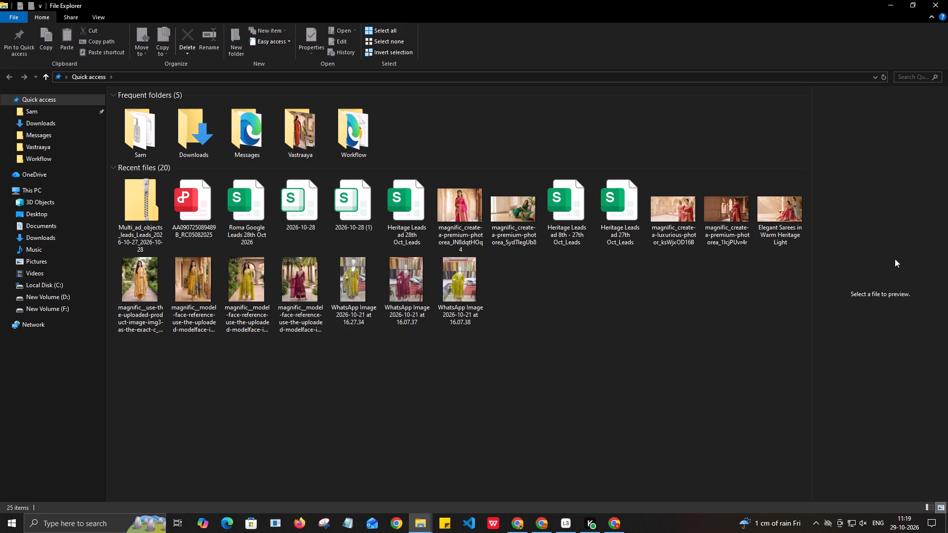
left_click(937, 6)
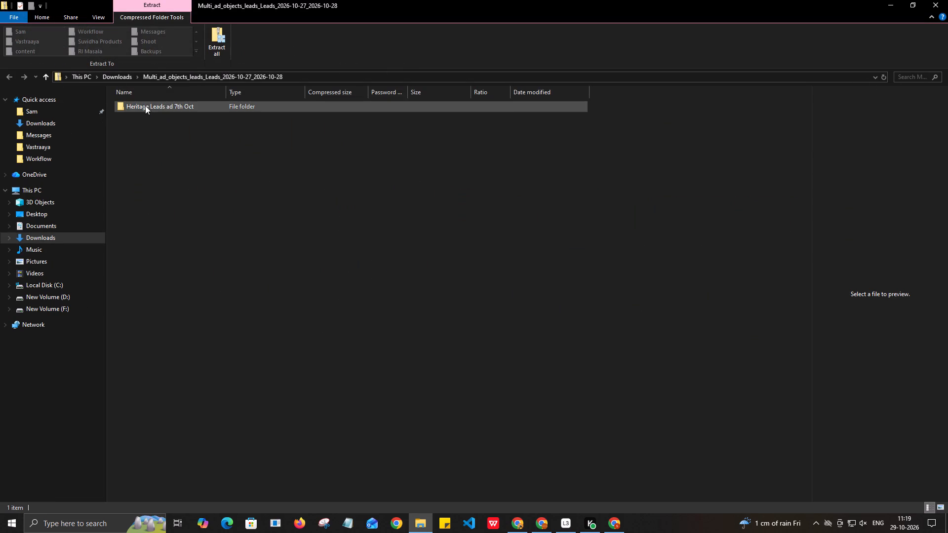
double_click(145, 106)
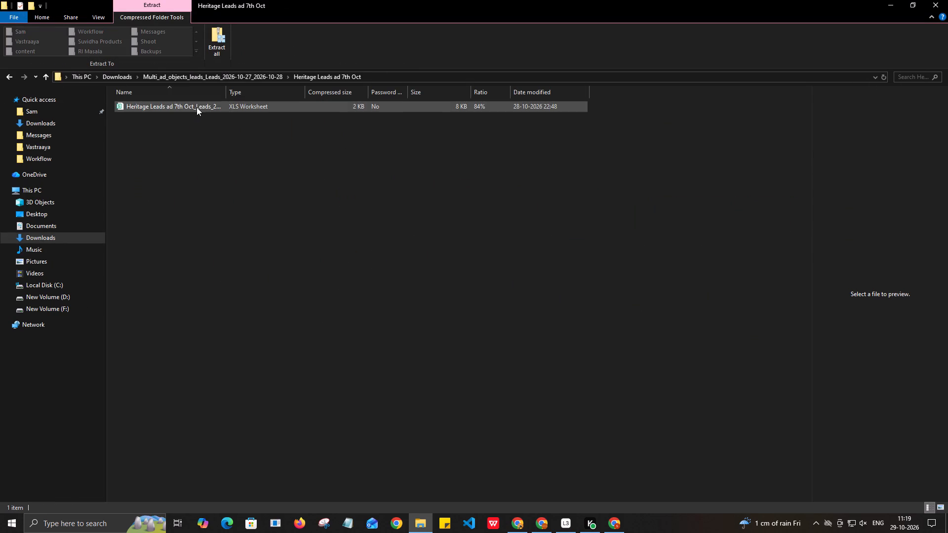
double_click(195, 106)
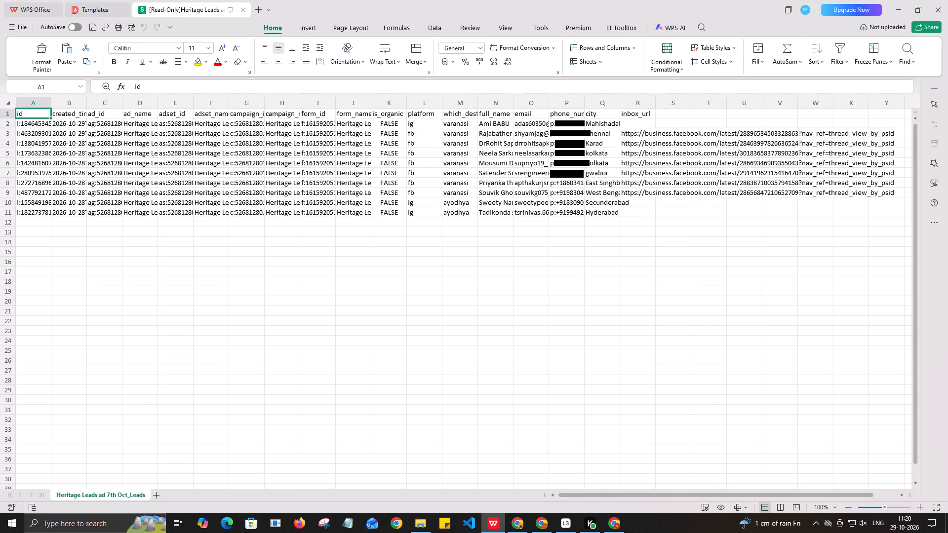
Delete the inbox_url column from the leads worksheet.
left_click(349, 280)
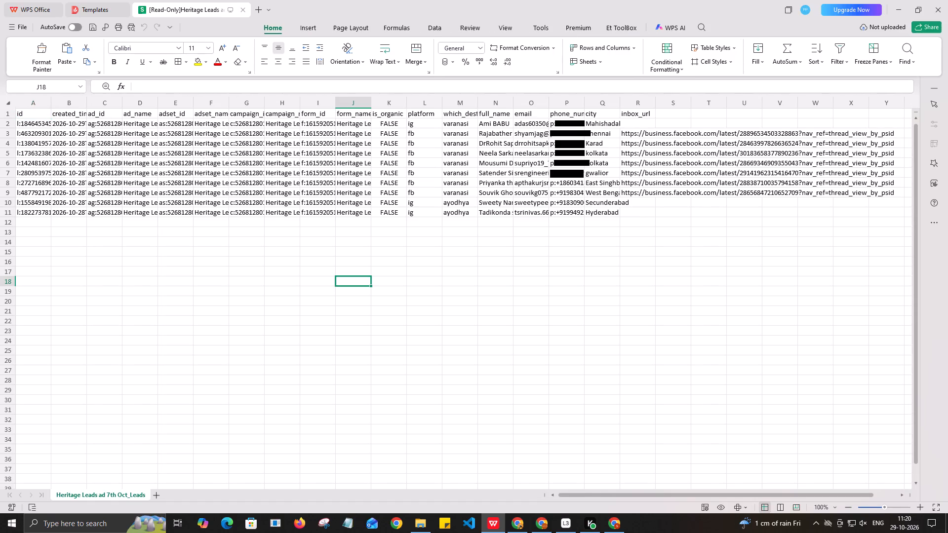
left_click(636, 102)
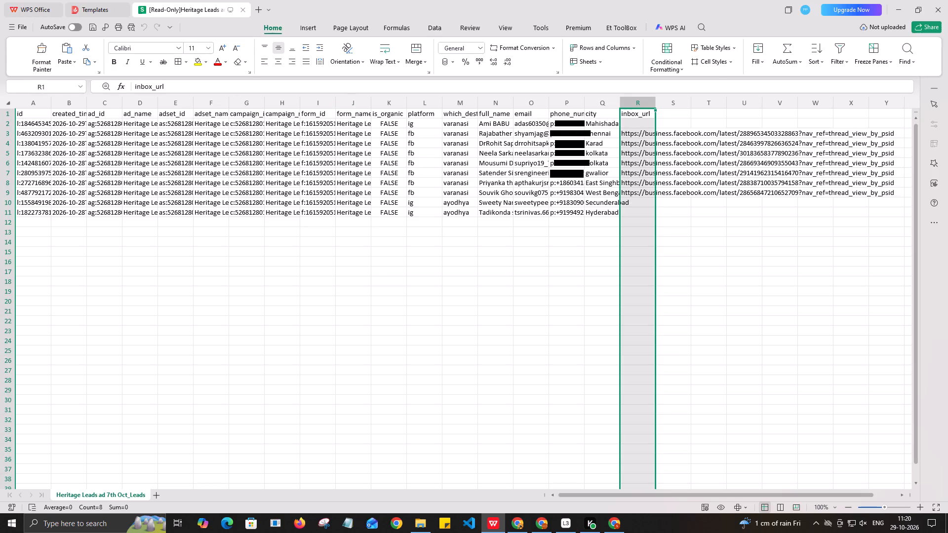
right_click(636, 102)
left_click(677, 137)
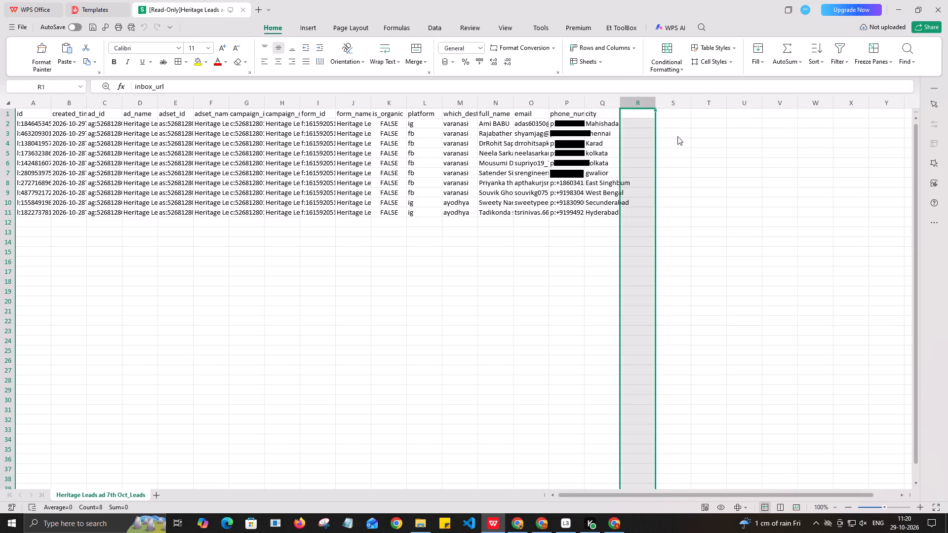
left_click(498, 268)
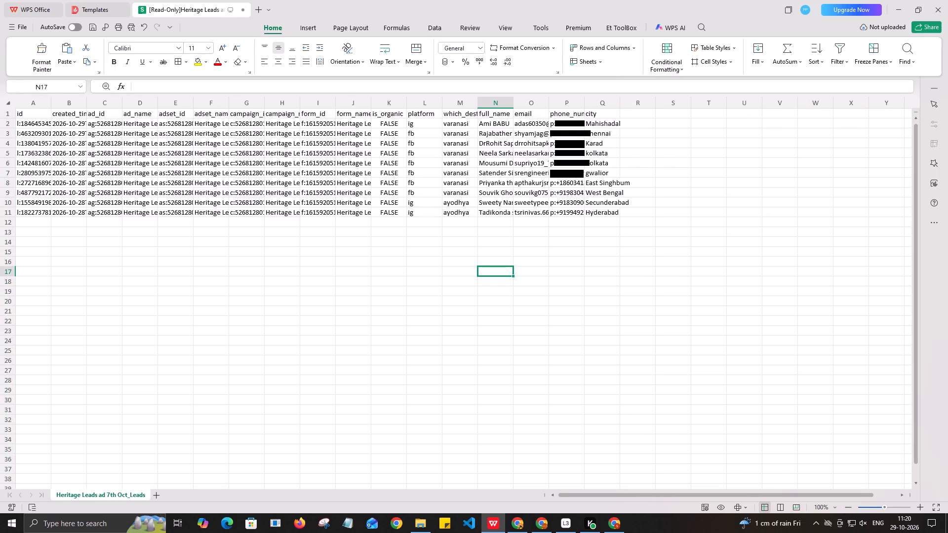
Rename the id column header in cell A1 as Sr.no.
left_click(35, 119)
left_click(38, 115)
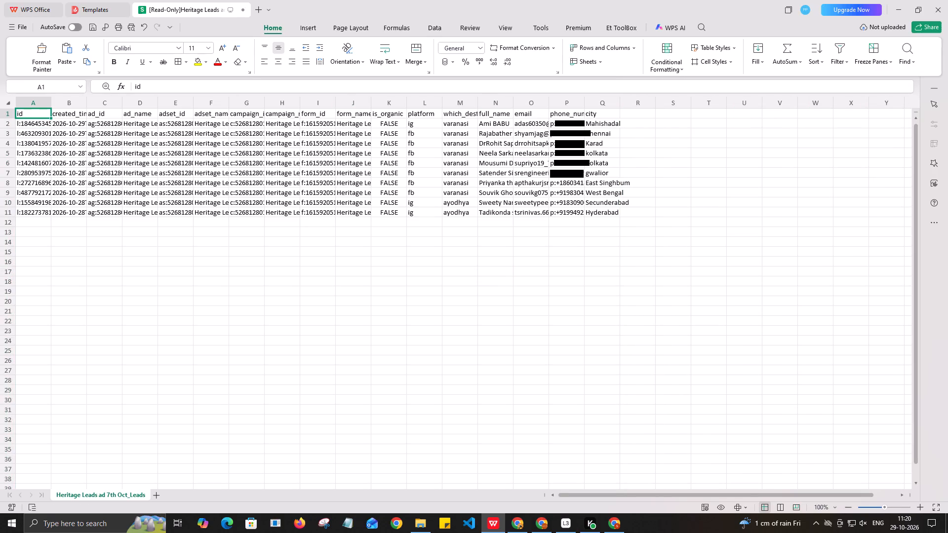
type("Sr.no")
key("Return")
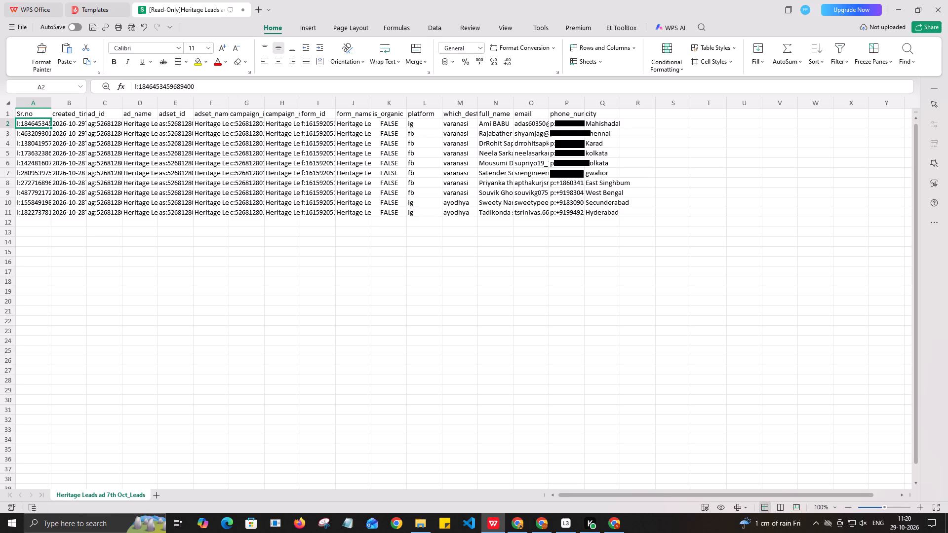
Widen the created_time column to show full timestamps and delete the four oldest leads in rows 8 to 11.
left_click_drag(85, 104, 151, 101)
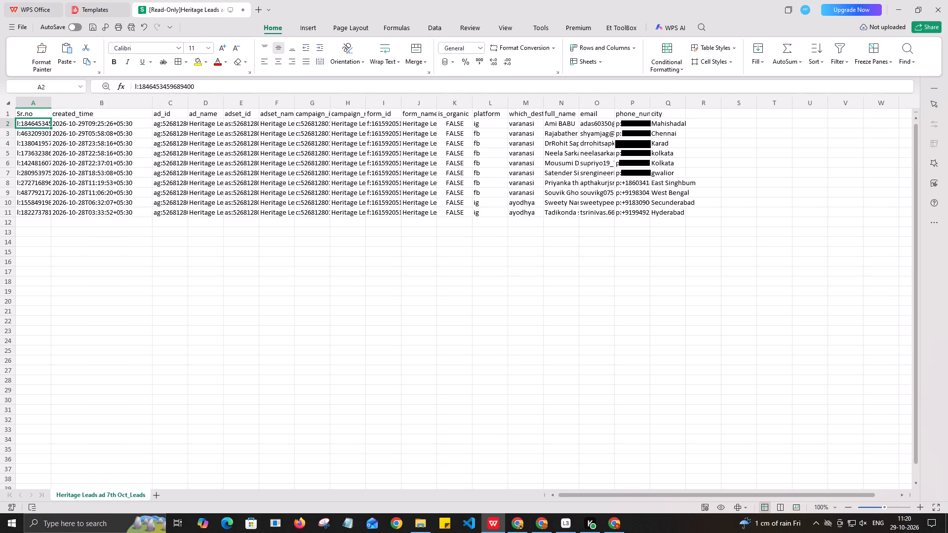
left_click(111, 217)
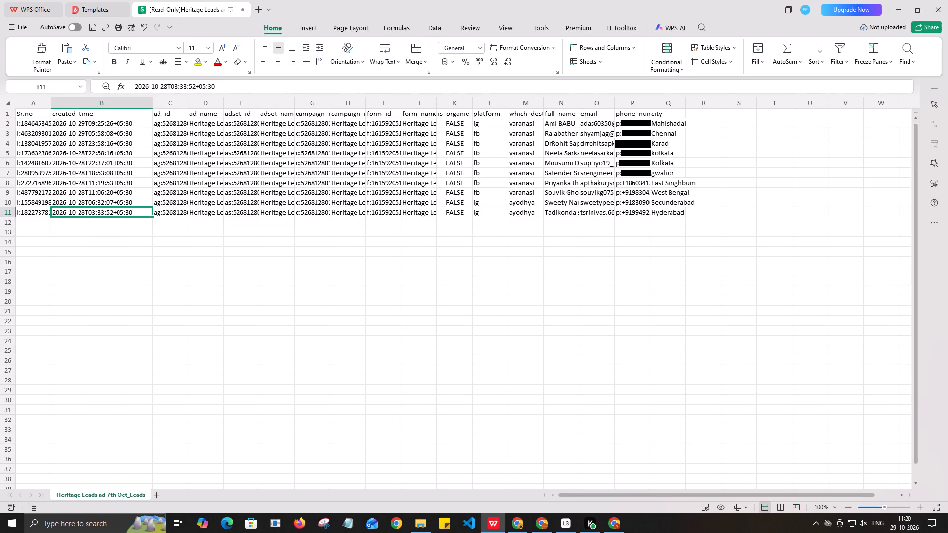
left_click_drag(7, 213, 7, 205)
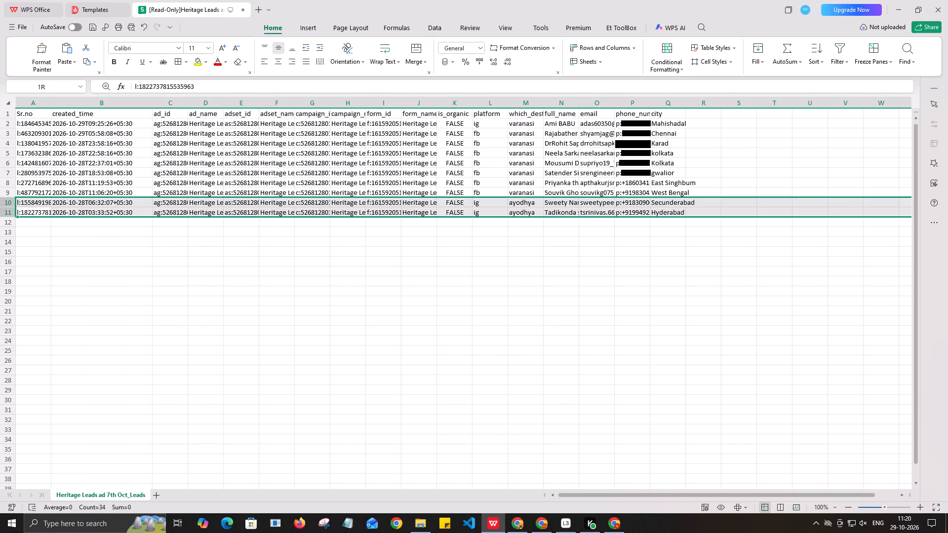
left_click_drag(7, 205, 11, 195)
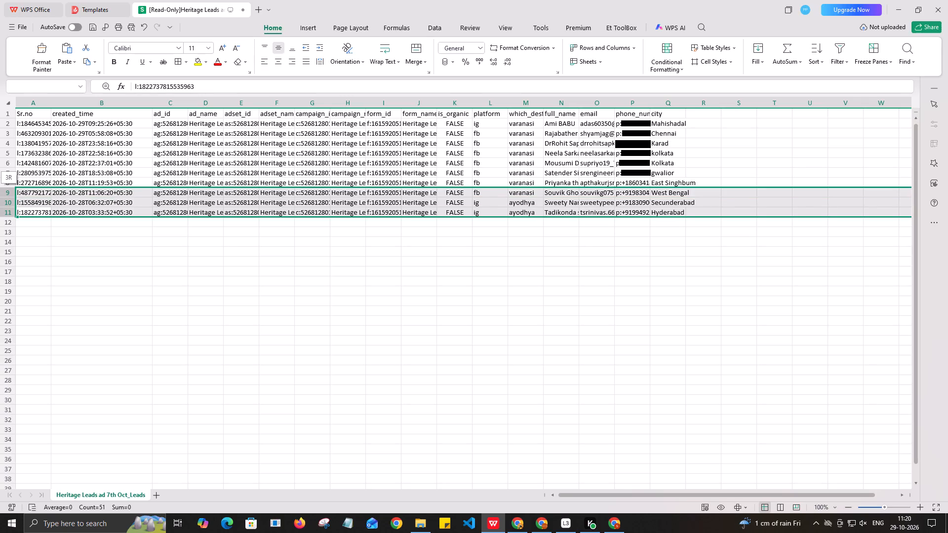
left_click_drag(11, 195, 12, 188)
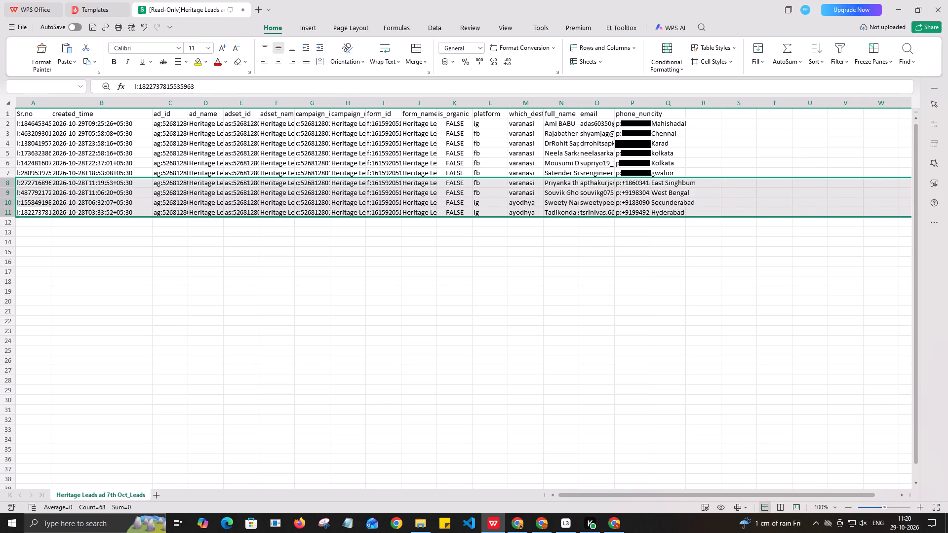
right_click(12, 188)
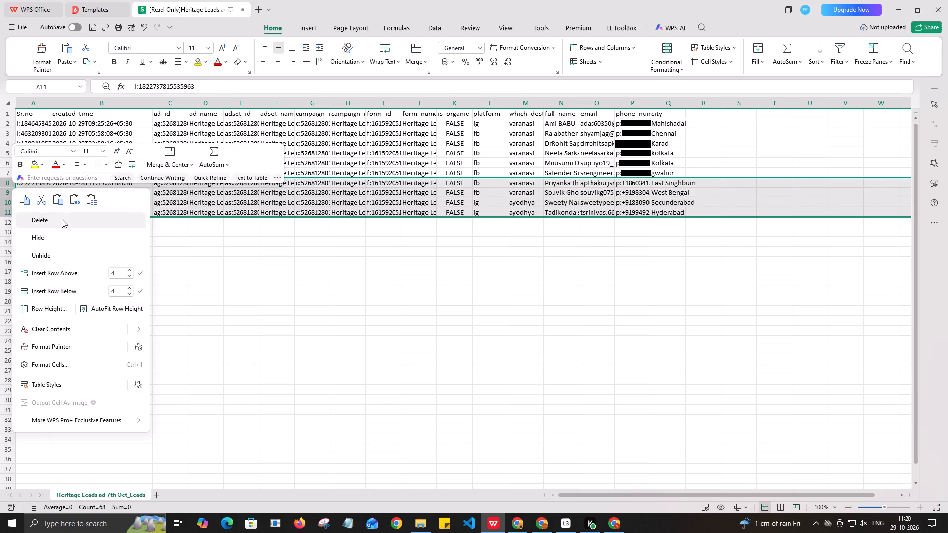
left_click(61, 217)
left_click(231, 267)
Number the remaining leads 1 to 6 in the Sr.no column, cells A2 to A7.
left_click(23, 122)
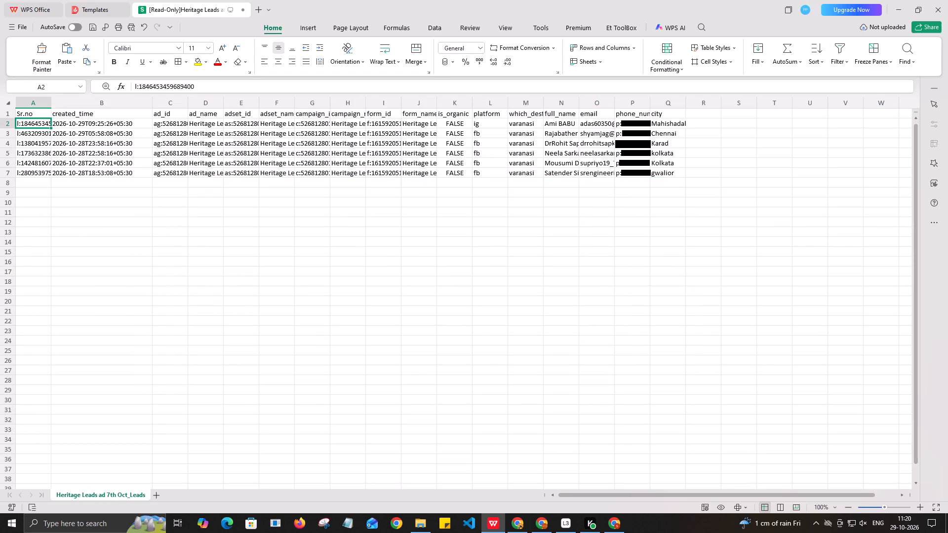
key("1")
key("Return")
key("2")
key("Return")
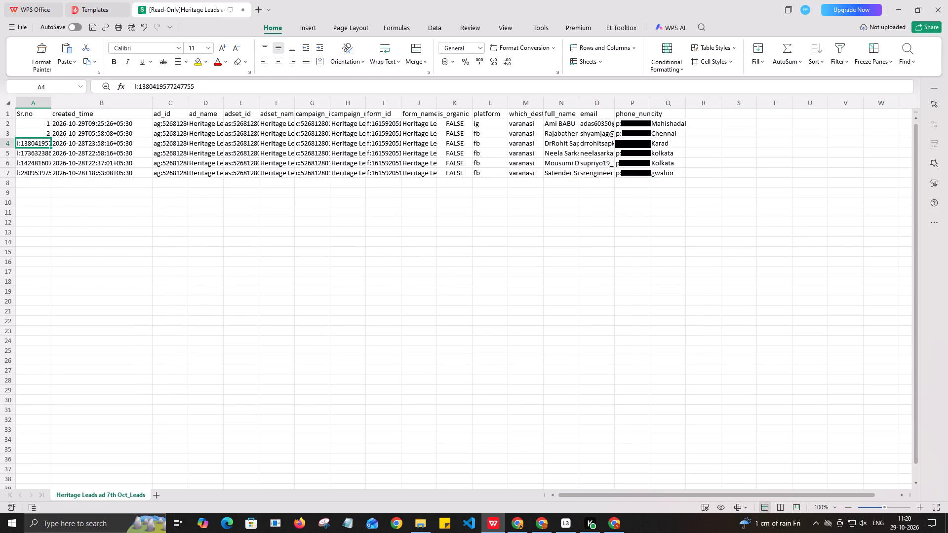
key("3")
key("Return")
key("4")
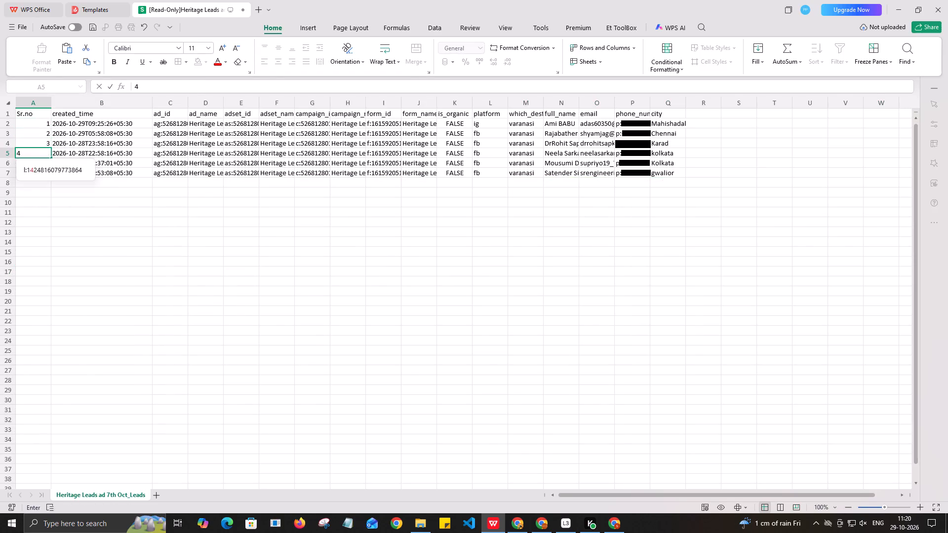
key("Return")
key("5")
key("Return")
key("6")
key("Return")
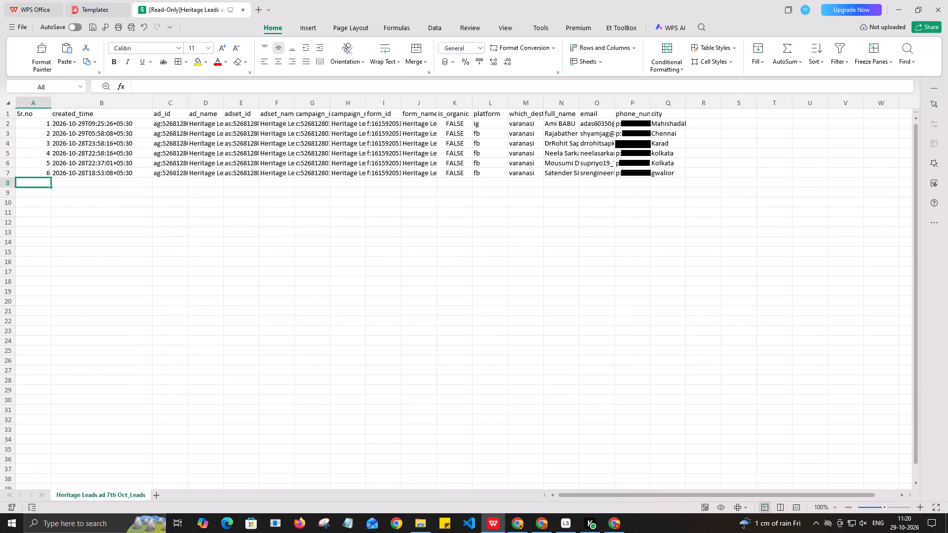
Delete columns C to K, from ad_id through is_organic, from the leads worksheet.
left_click_drag(168, 106, 445, 105)
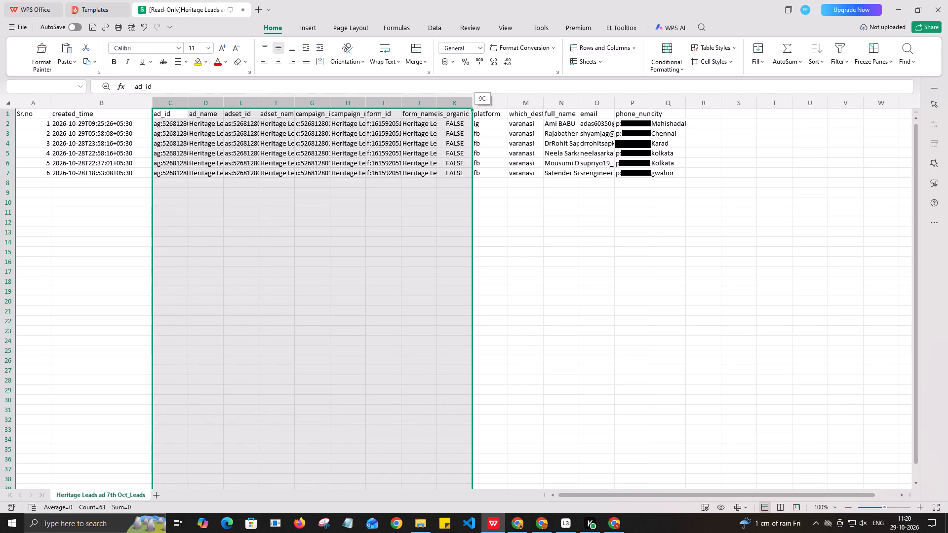
left_click_drag(445, 105, 446, 105)
right_click(450, 103)
left_click(482, 133)
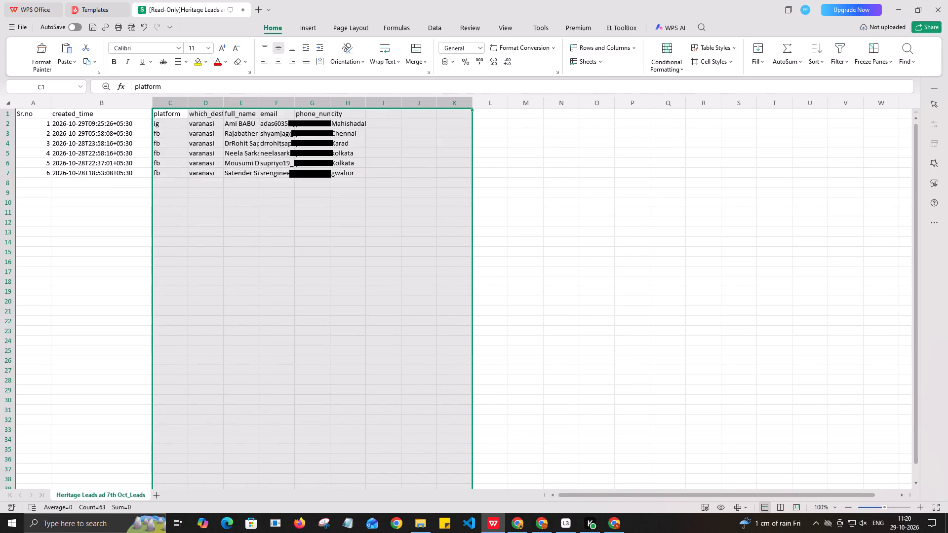
left_click(328, 237)
Center-align the contents of the whole worksheet horizontally.
left_click(4, 101)
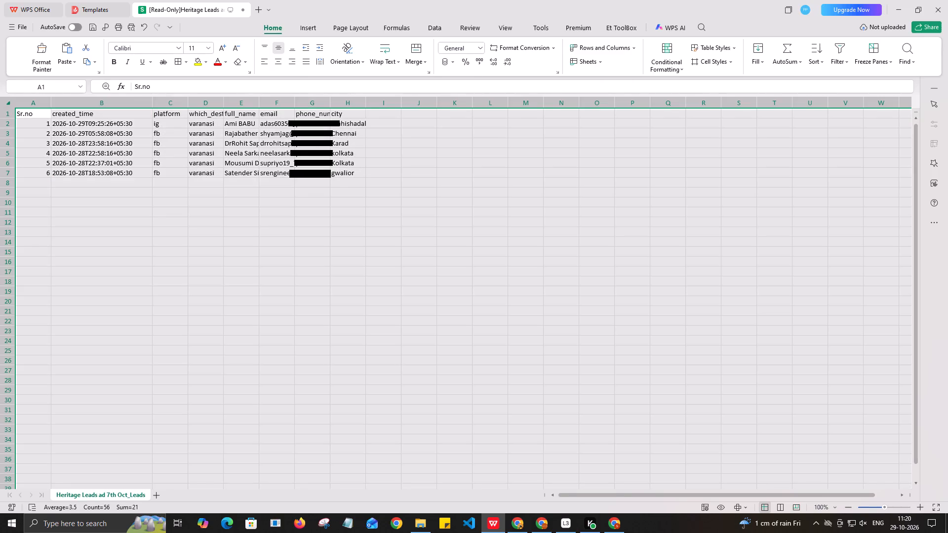
left_click(282, 60)
left_click(371, 245)
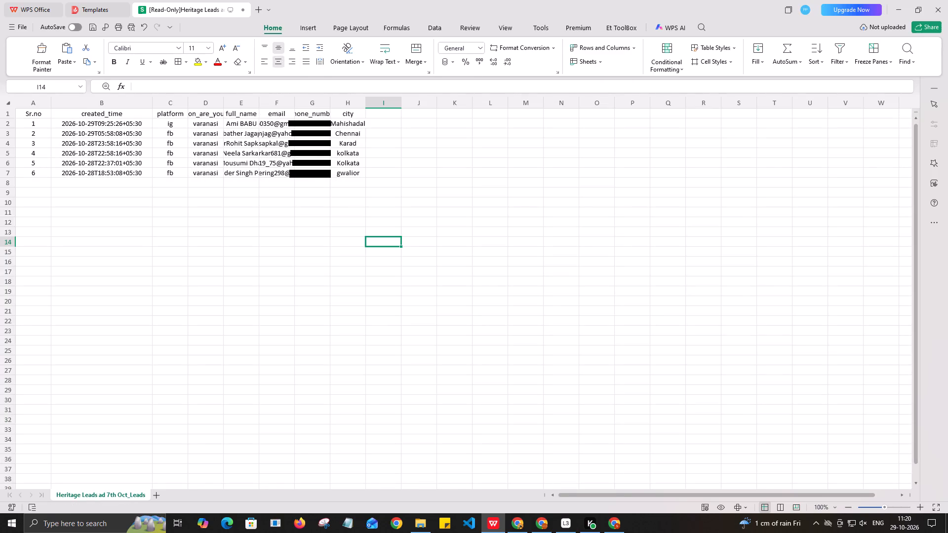
Fill the header row cells A1 to H1 with yellow.
left_click_drag(353, 114, 33, 99)
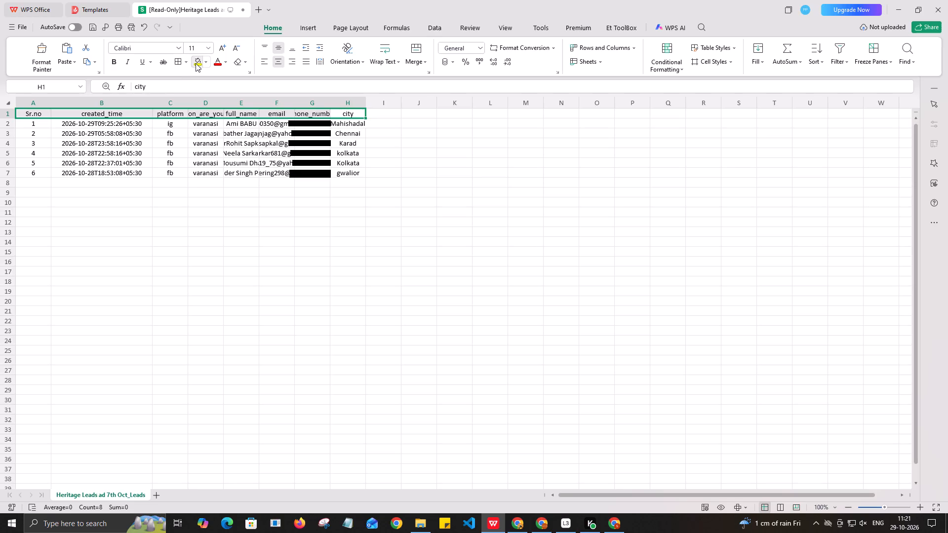
left_click(196, 63)
left_click(204, 217)
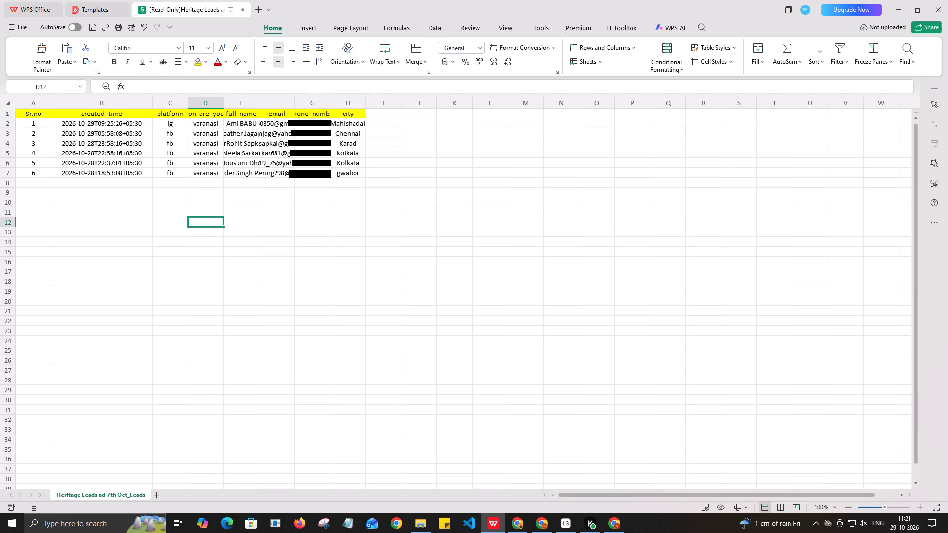
Add borders around all cells of the leads table, A1 to H7.
left_click_drag(352, 174, 0, 96)
left_click(177, 61)
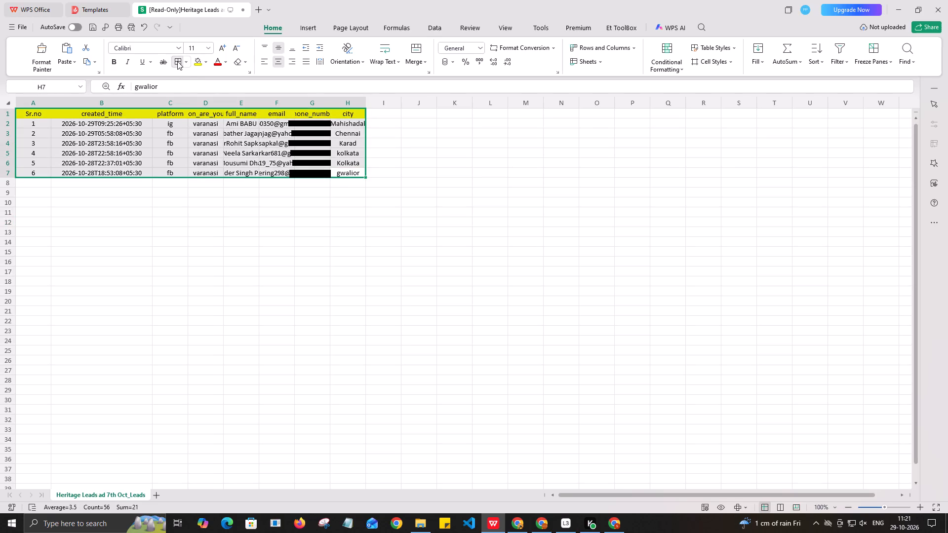
left_click(169, 245)
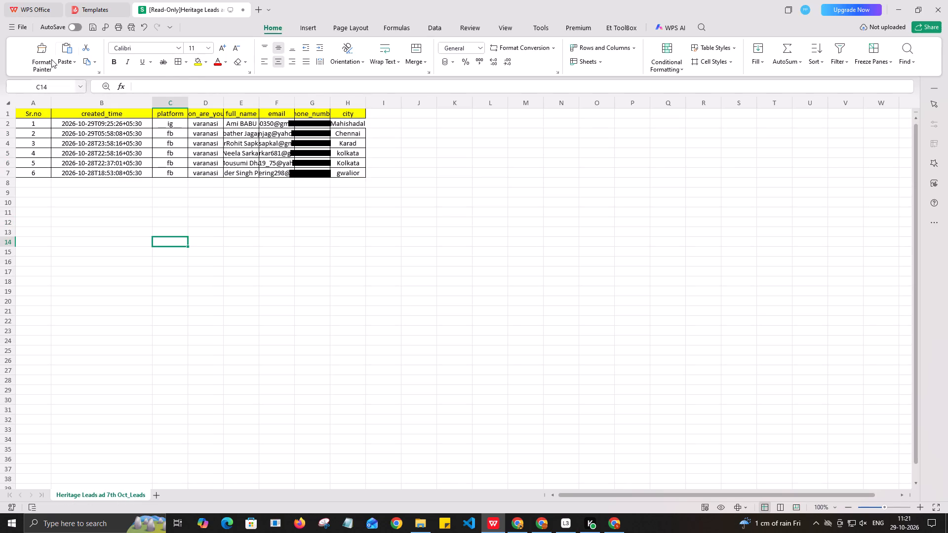
Save a copy in Downloads as the Excel workbook Heritage Leads ad 29th Oct_Leads.xlsx and close the spreadsheet program.
left_click(12, 24)
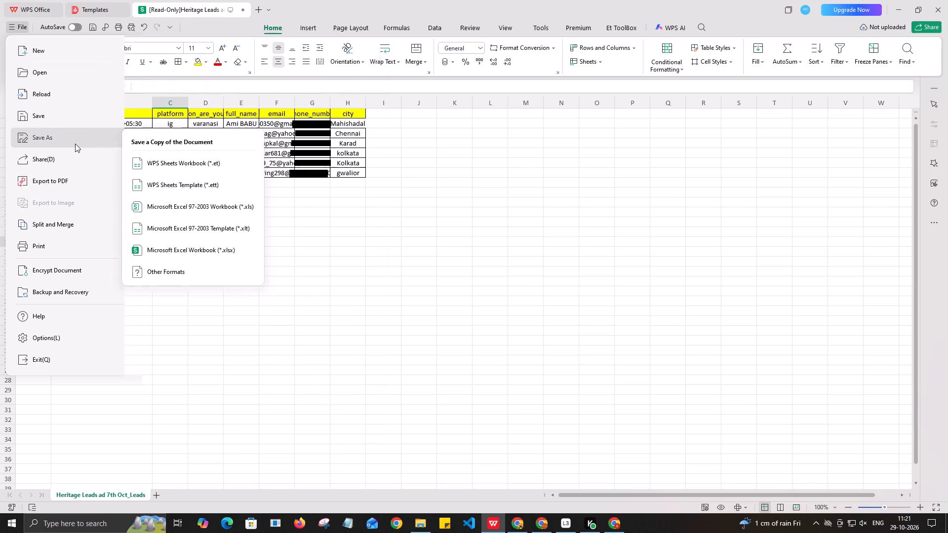
left_click(211, 257)
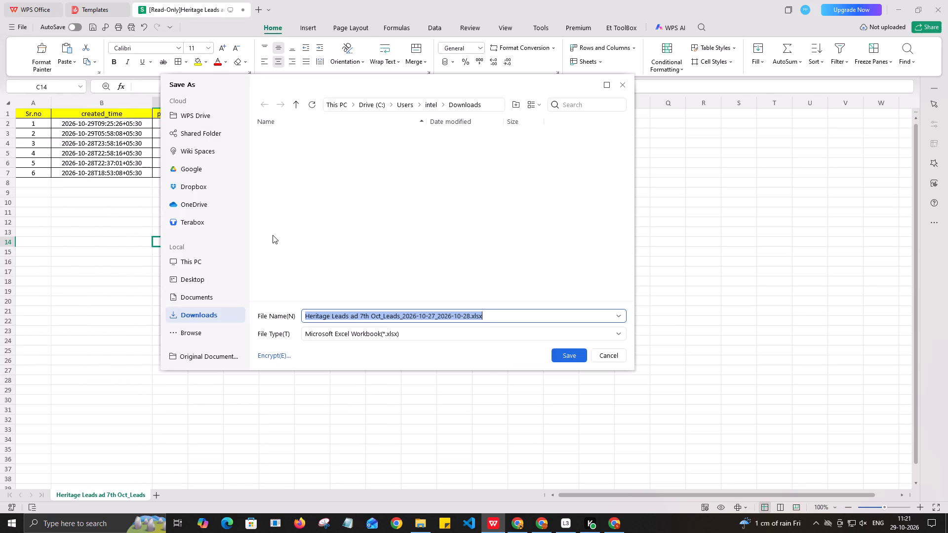
scroll(332, 249, "down", 5)
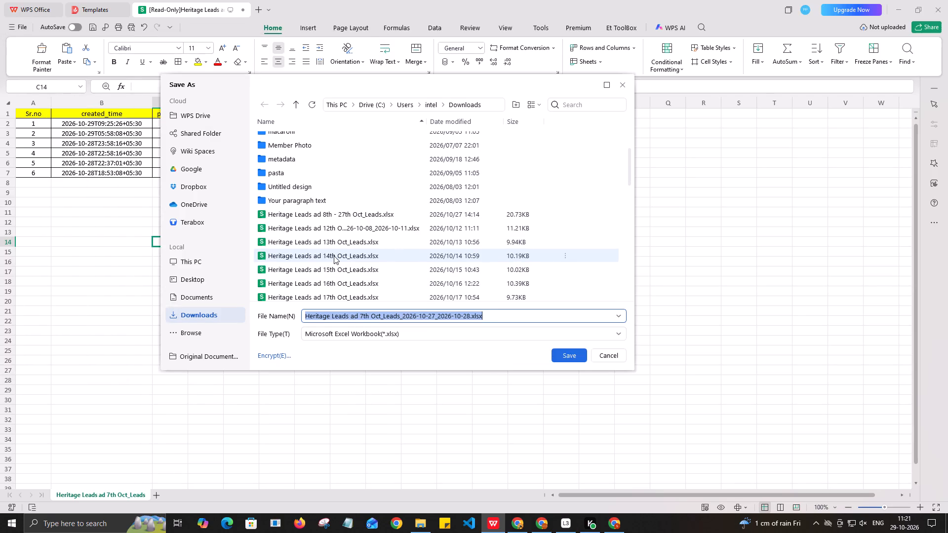
left_click(323, 266)
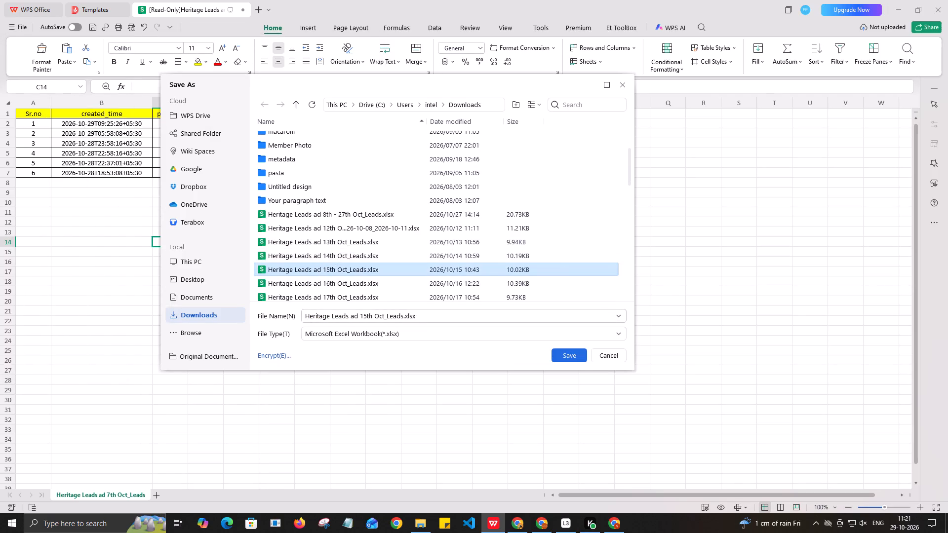
left_click(365, 315)
left_click(366, 316)
left_click(364, 317)
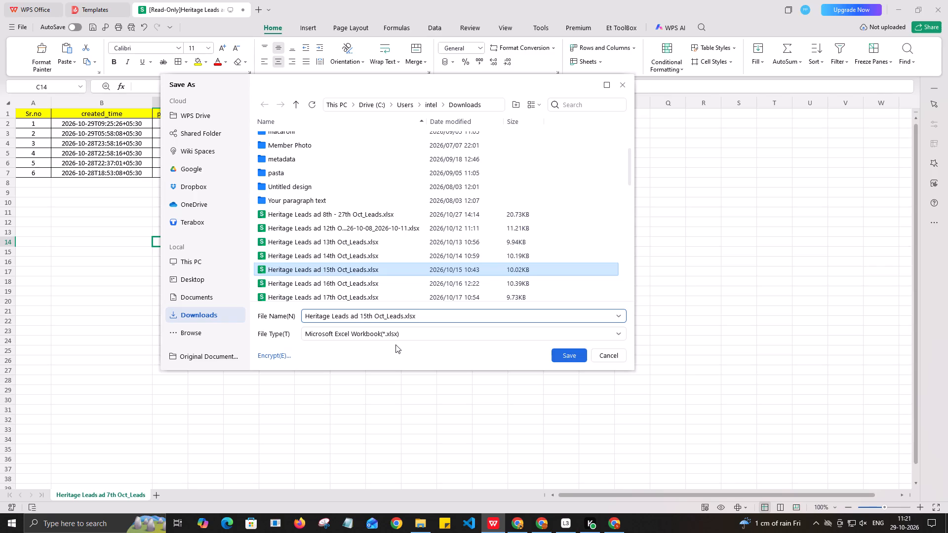
key("Right")
key("BackSpace")
key("BackSpace")
type("29")
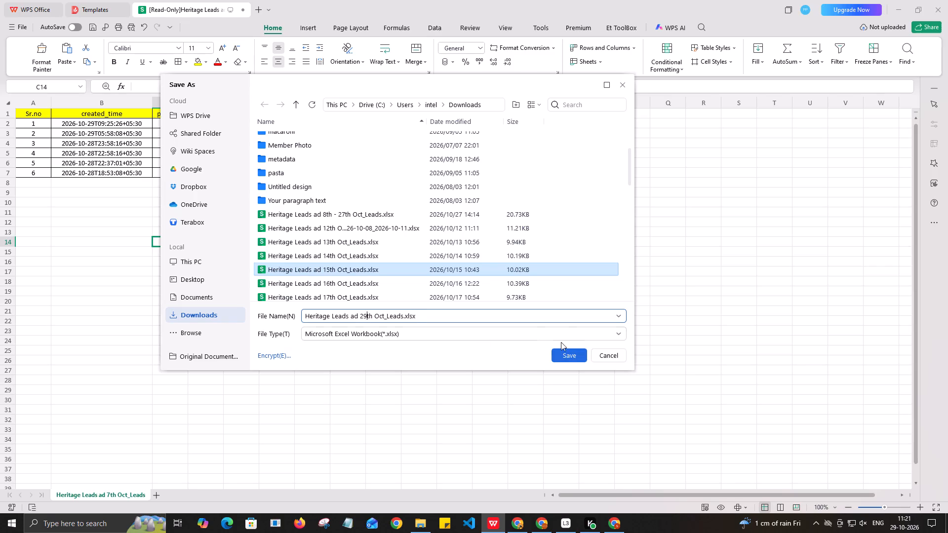
left_click(580, 358)
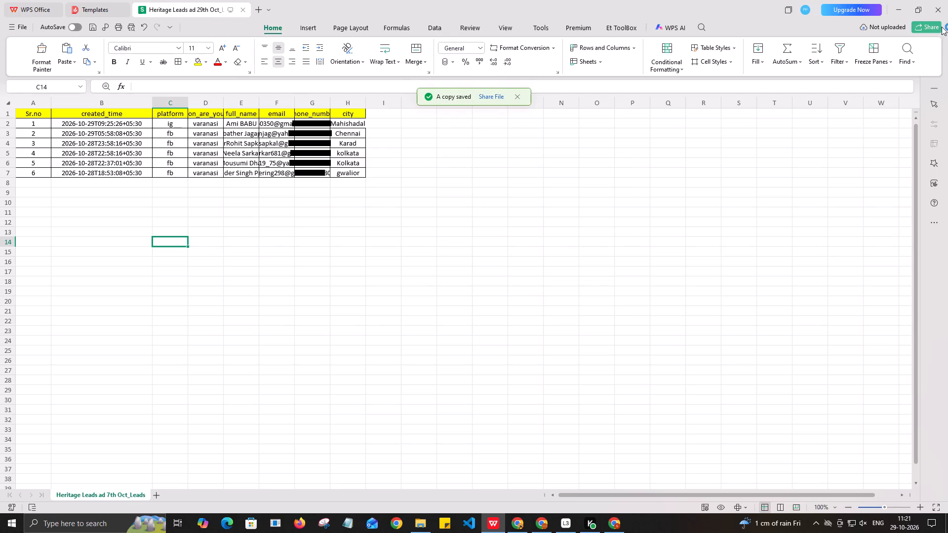
left_click(939, 13)
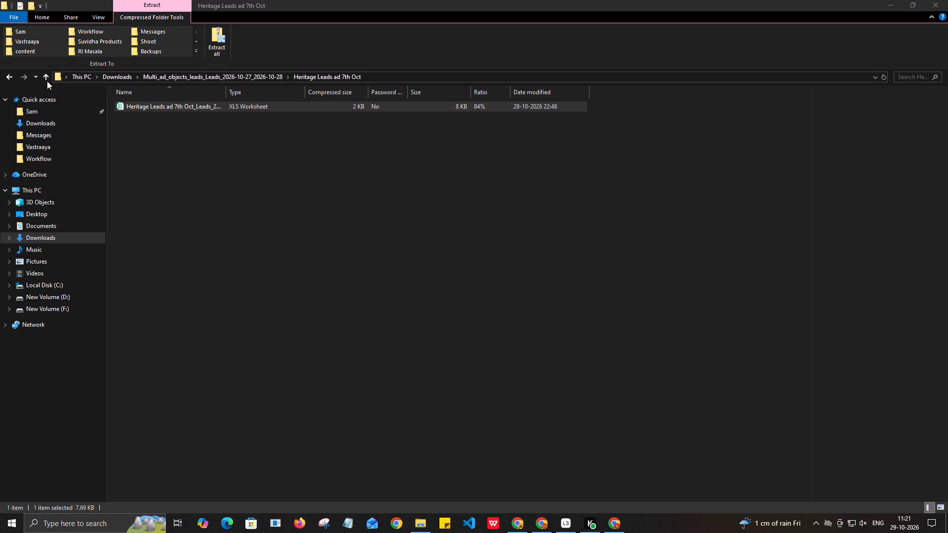
Go back to the Downloads folder and permanently delete the Multi_ad_objects_leads zip for 2026-10-27 to 2026-10-28.
left_click(45, 76)
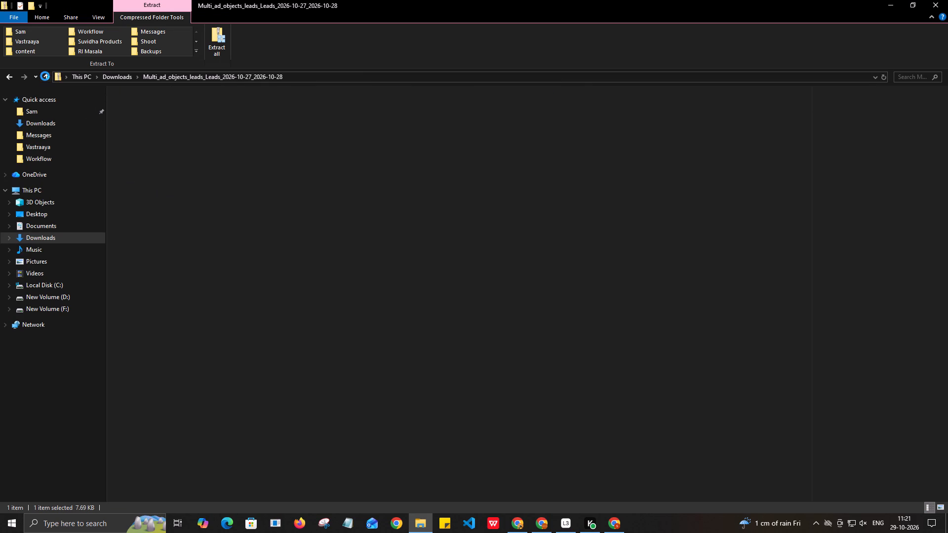
left_click(48, 78)
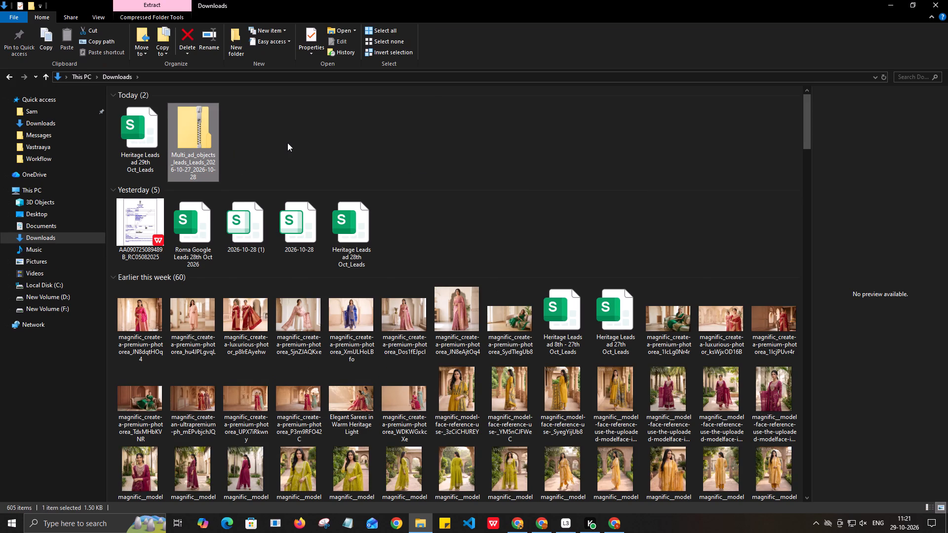
key("shift+Delete")
key("Return")
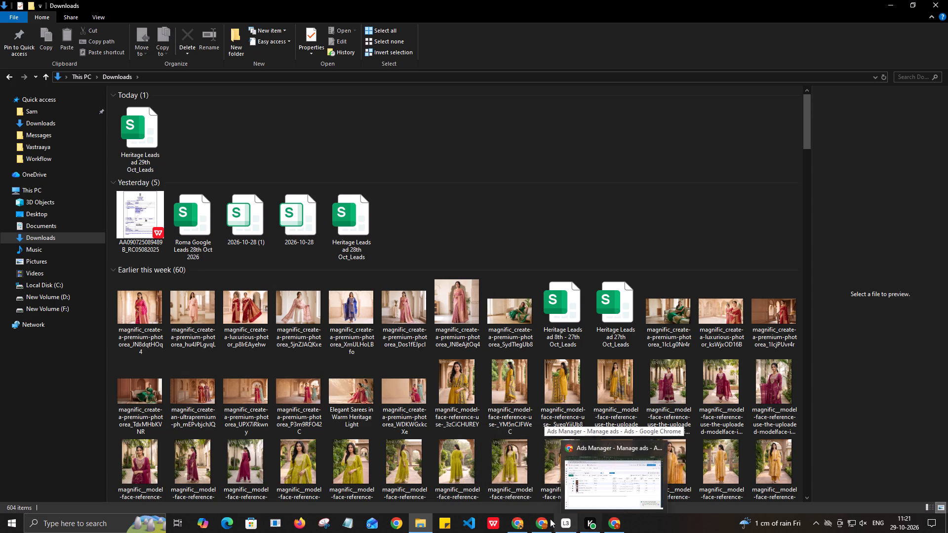
Switch to the Chrome window showing Ads Manager and close that window.
left_click(620, 530)
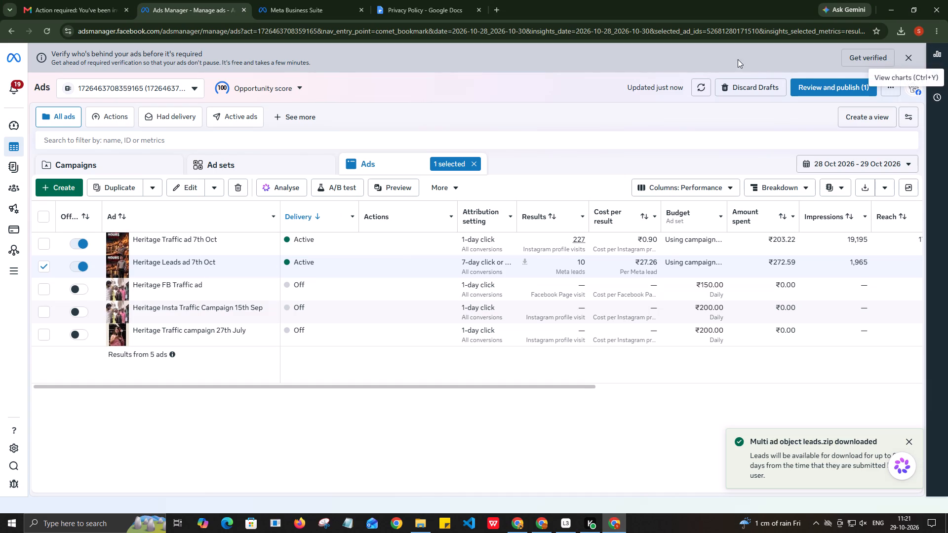
left_click(940, 1)
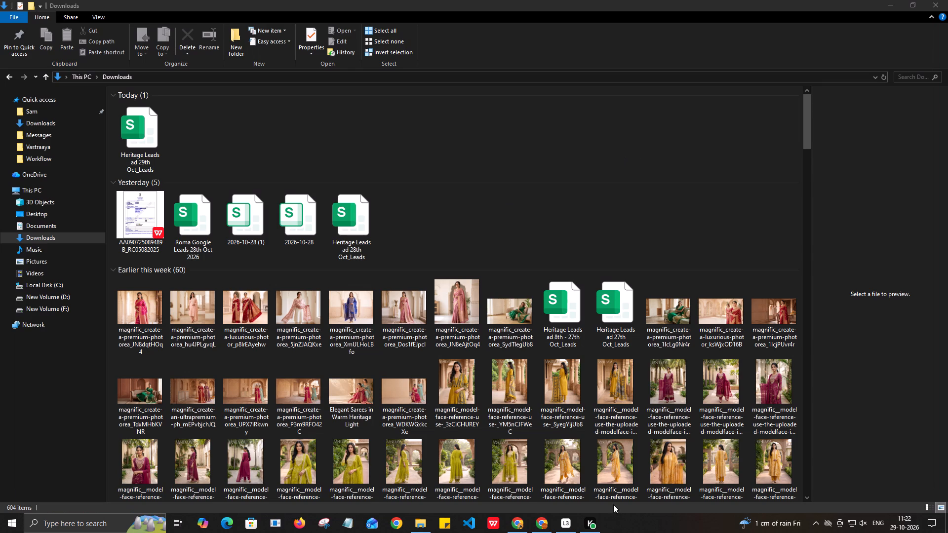
Switch to the Vastraaya store's Shopify window in Chrome and refresh the Orders page to check for new orders.
left_click(543, 526)
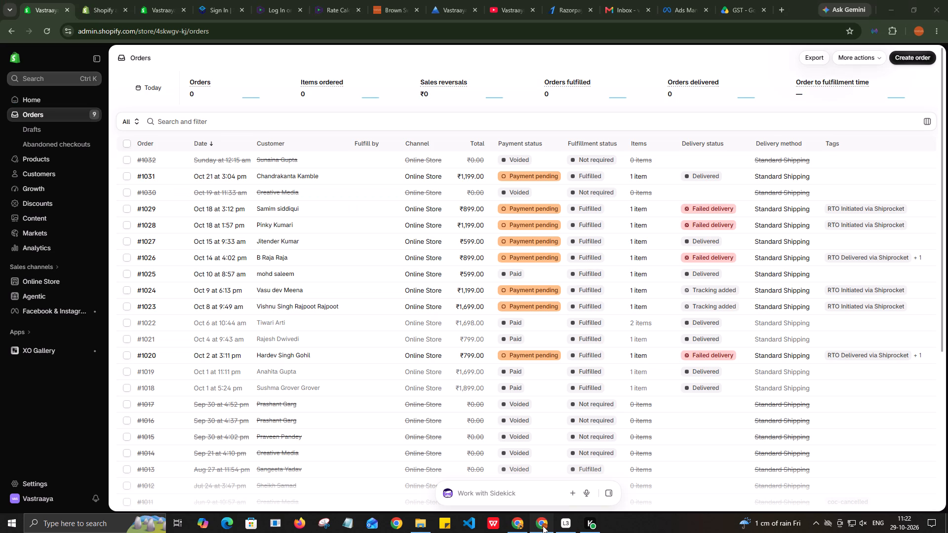
left_click(48, 32)
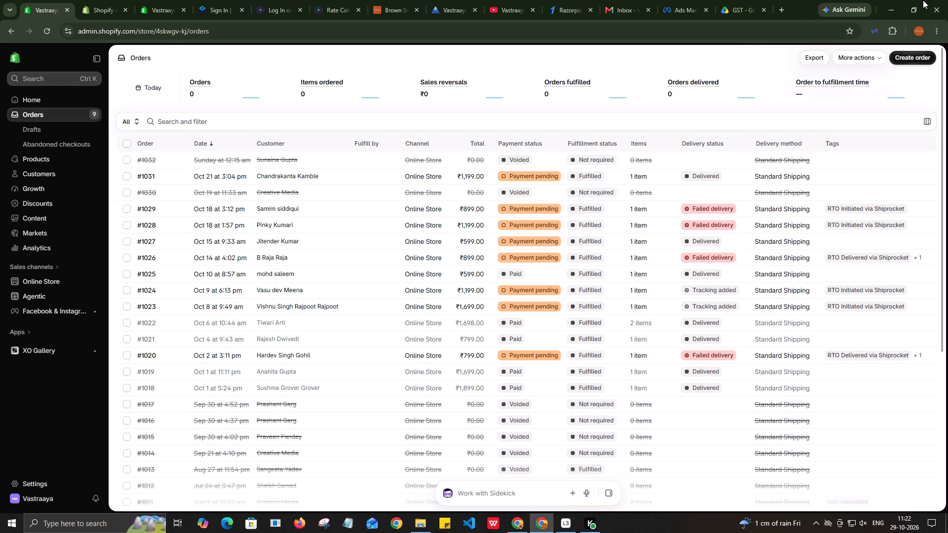
Close the GST browser tab.
left_click(763, 9)
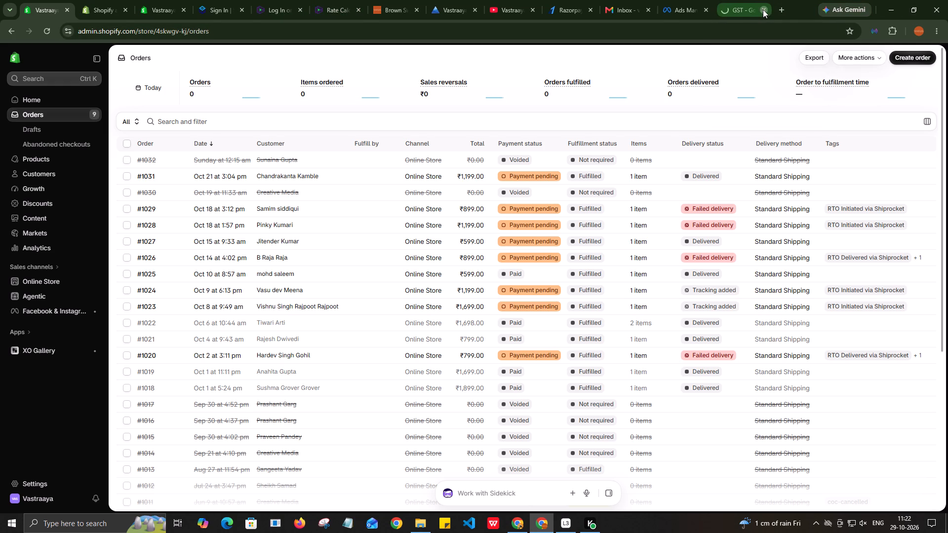
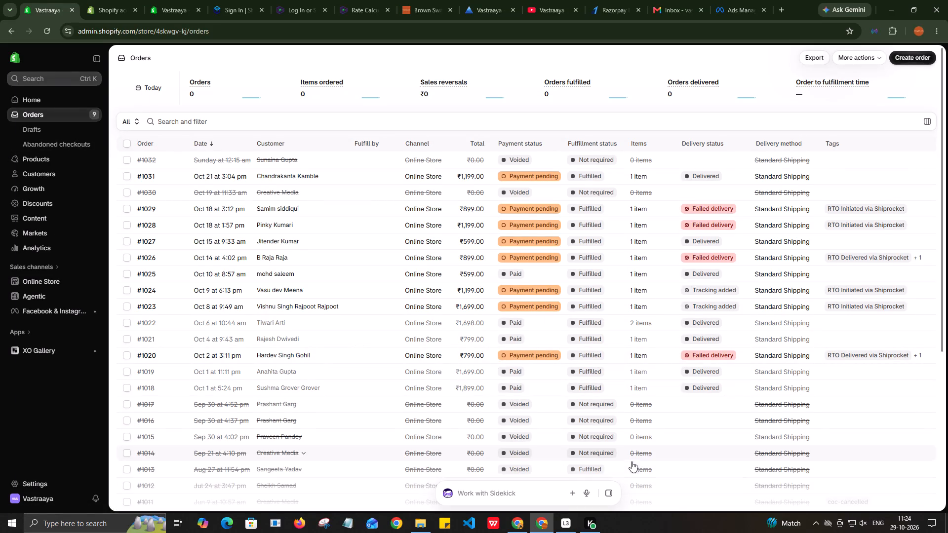
Open a new Chrome window with the Creative Media work profile that has the purple C avatar.
left_click(398, 524)
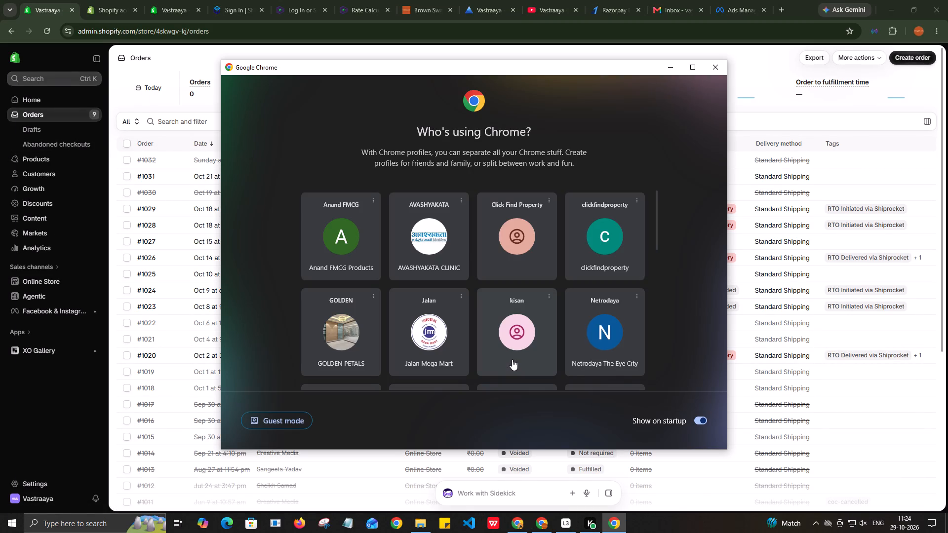
scroll(514, 361, "down", 3)
scroll(516, 320, "down", 2)
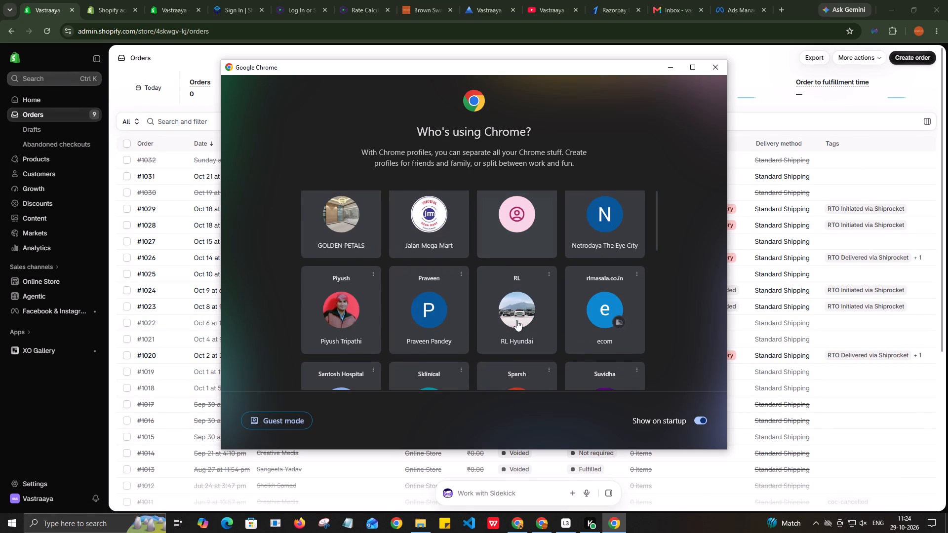
scroll(516, 320, "down", 4)
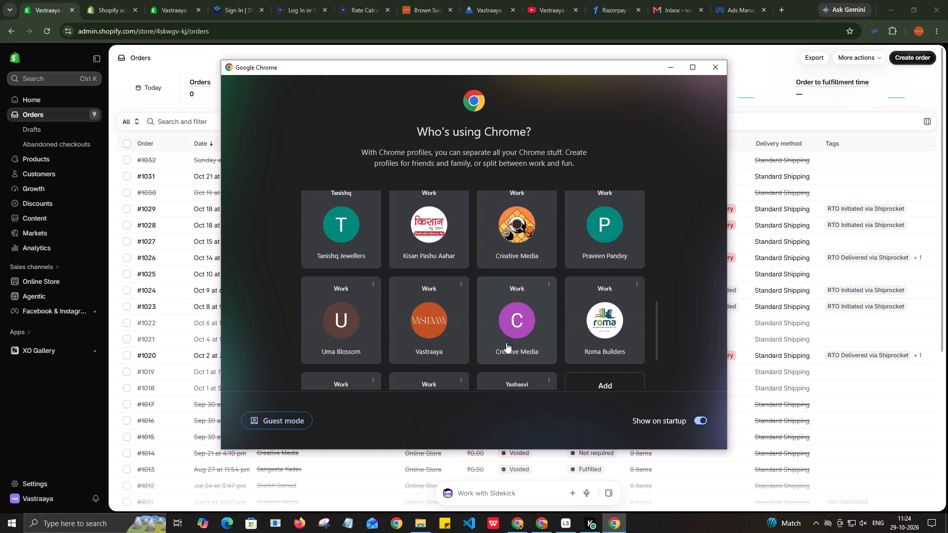
left_click(516, 280)
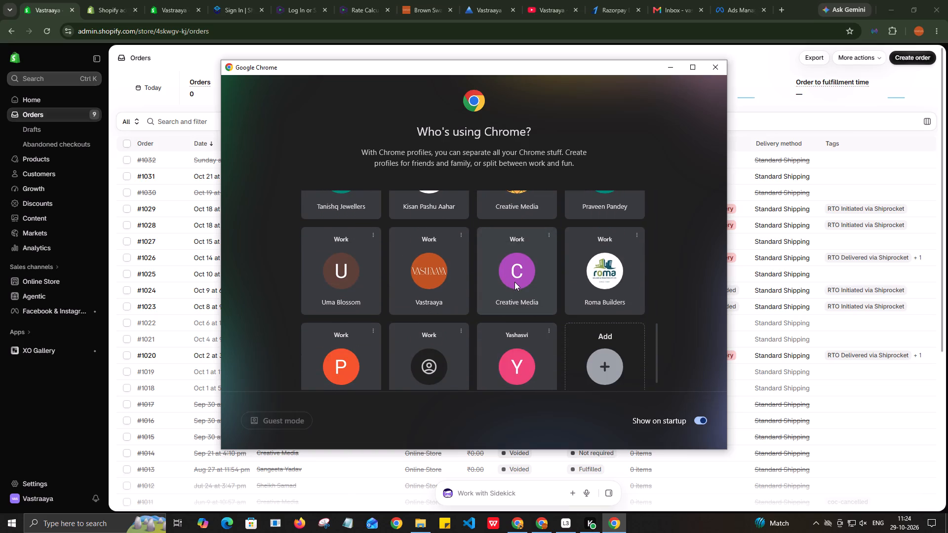
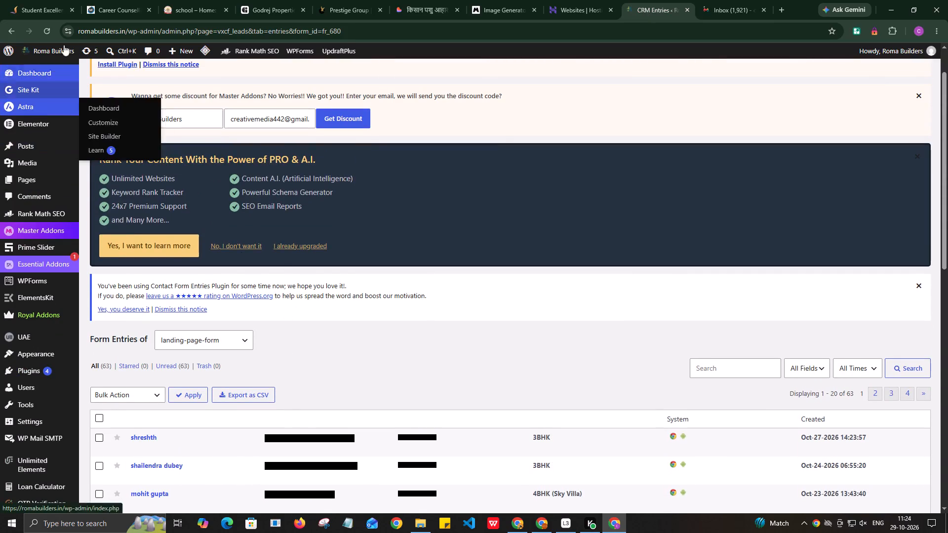
Refresh the Roma Builders CRM Entries page and check the landing-page-form list for new leads.
left_click(43, 28)
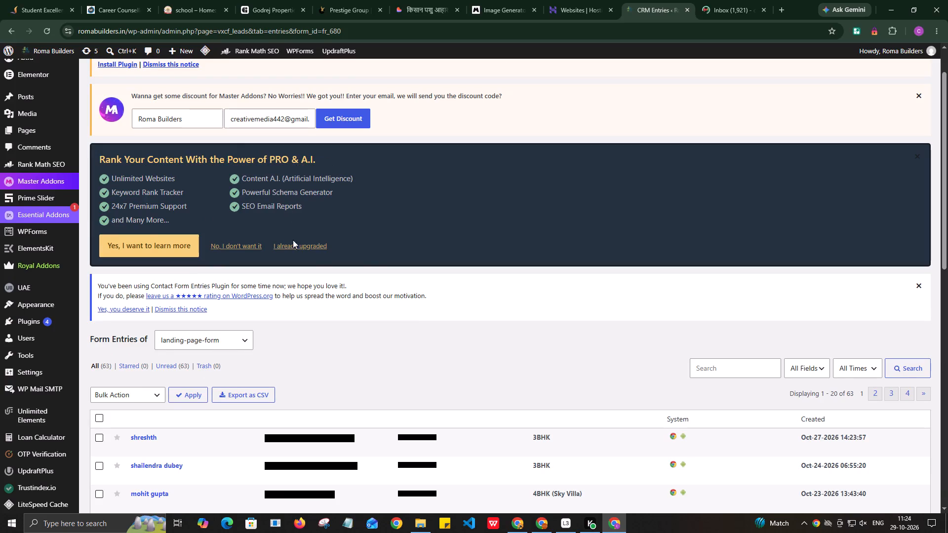
scroll(365, 254, "down", 5)
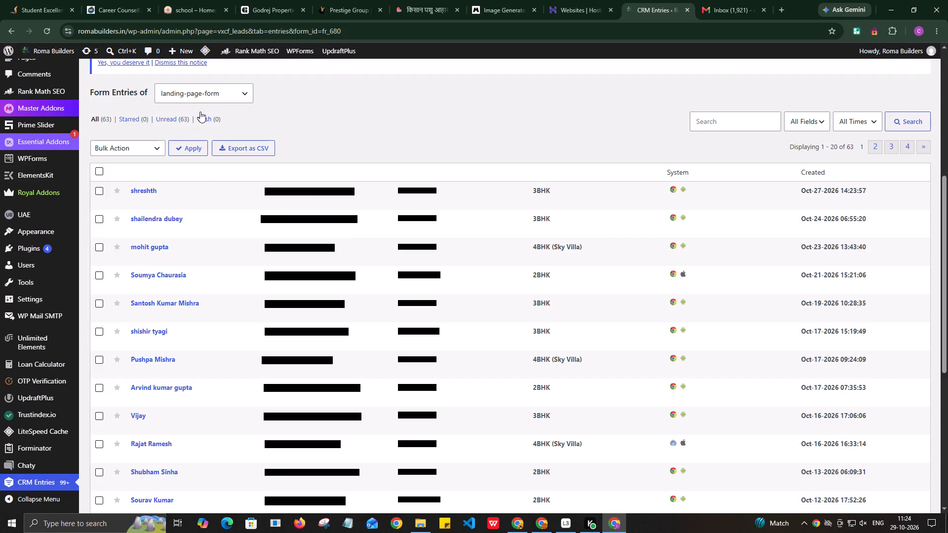
Show the CRM entries of popup-form and export them as CSV.
left_click(202, 93)
left_click(207, 128)
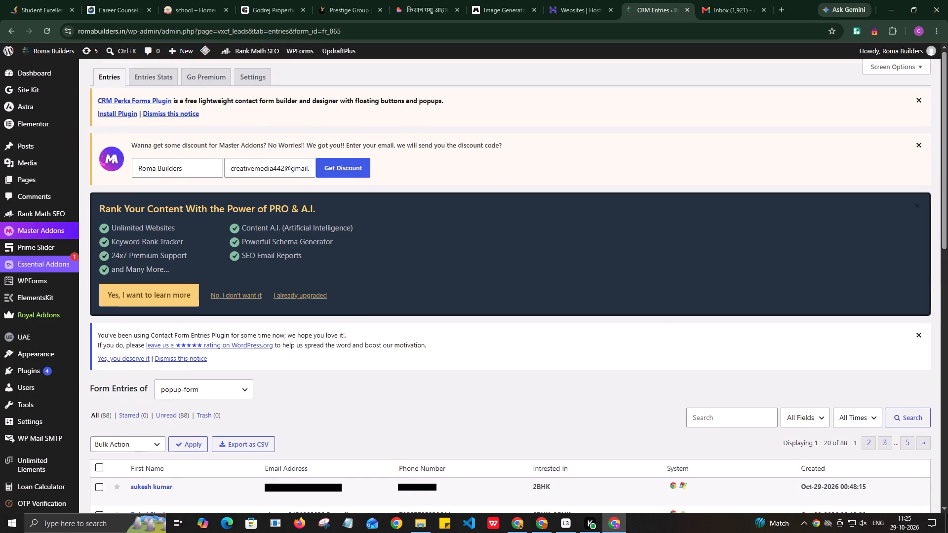
scroll(369, 264, "down", 4)
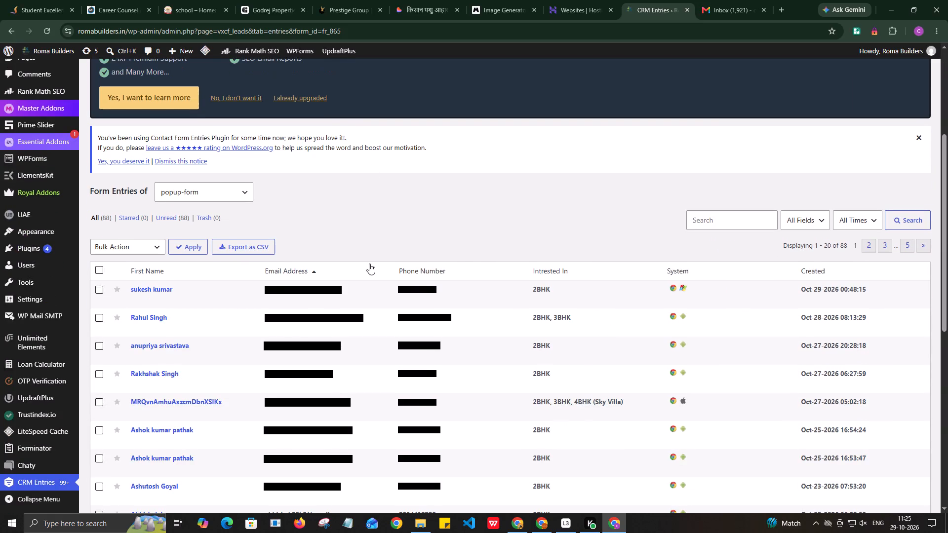
left_click(247, 246)
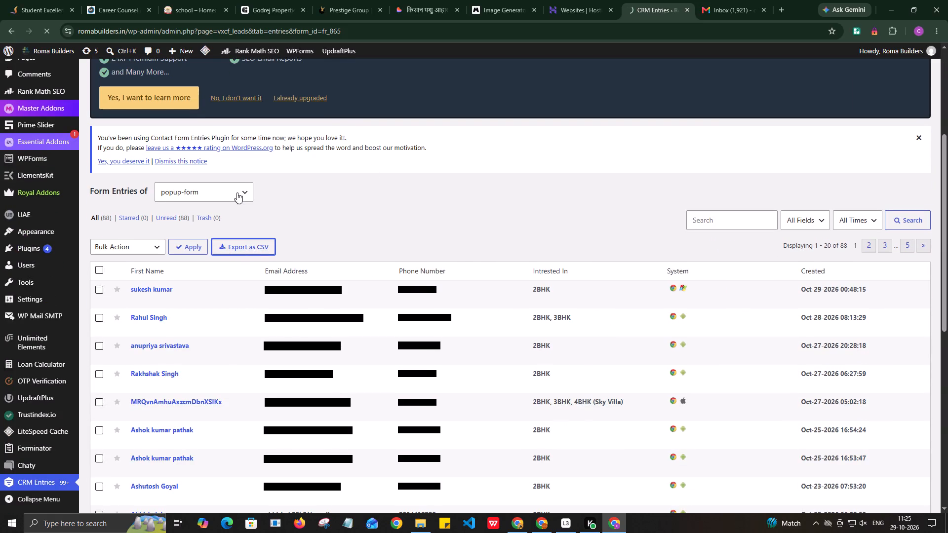
Switch the CRM entries to landing-page-form and check the list for recent leads.
left_click(236, 190)
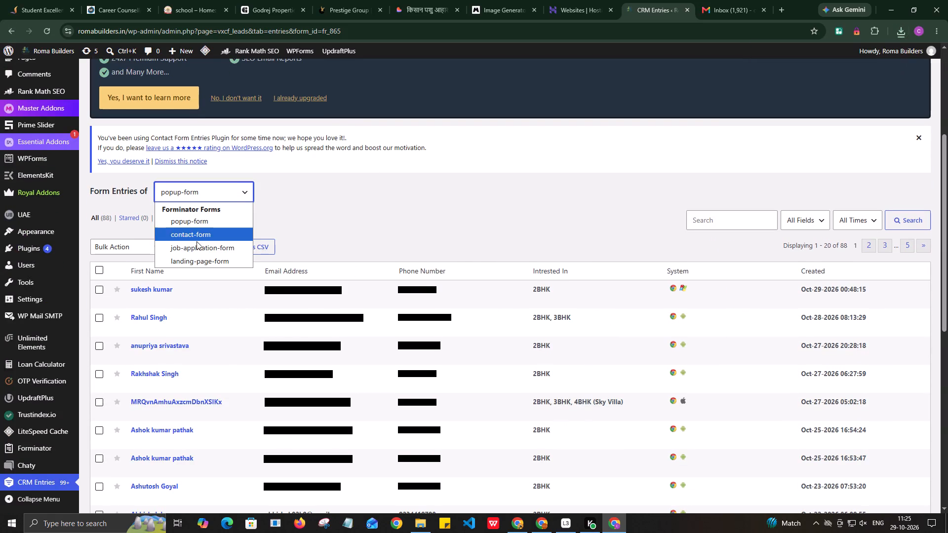
left_click(210, 259)
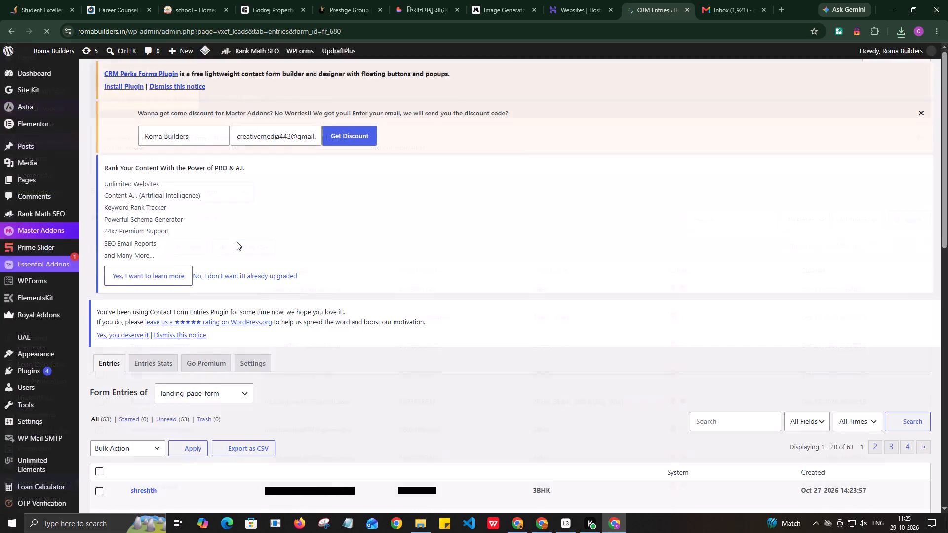
scroll(327, 264, "down", 7)
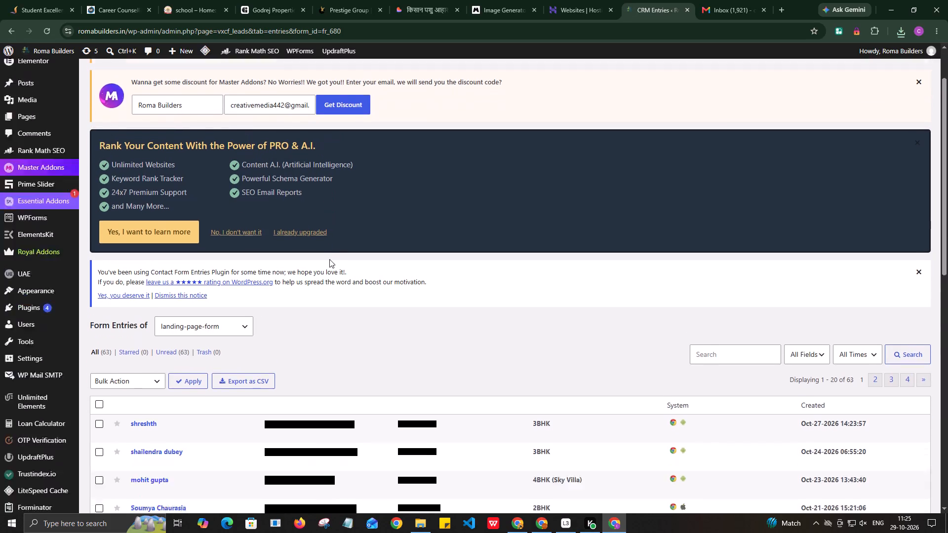
scroll(329, 259, "down", 2)
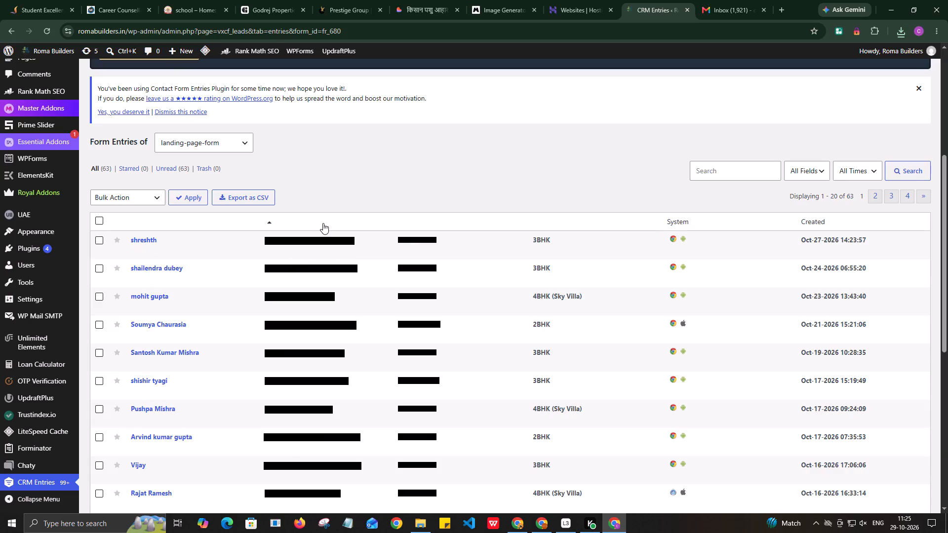
left_click(235, 142)
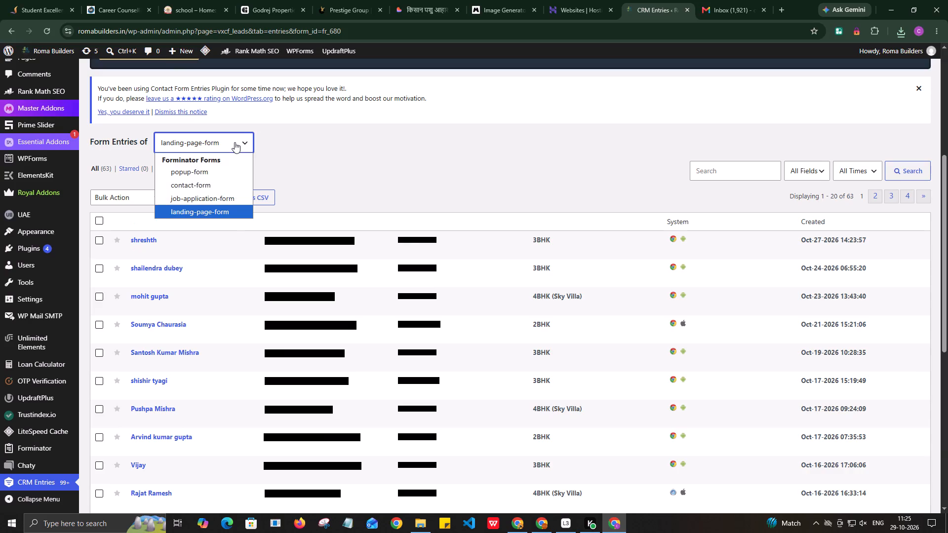
left_click(358, 181)
Switch to File Explorer and open the newly exported 2026-10-29 CSV from the Downloads folder.
left_click(422, 522)
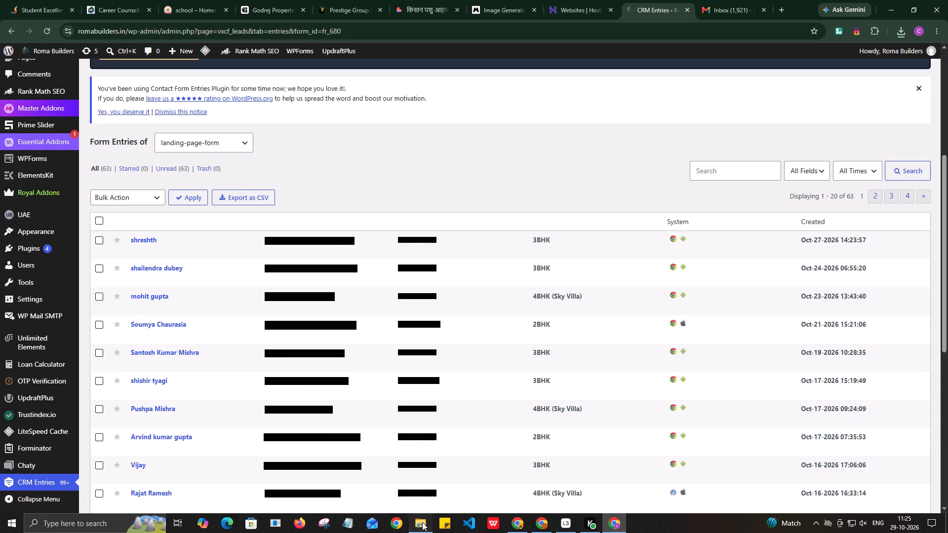
left_click(58, 236)
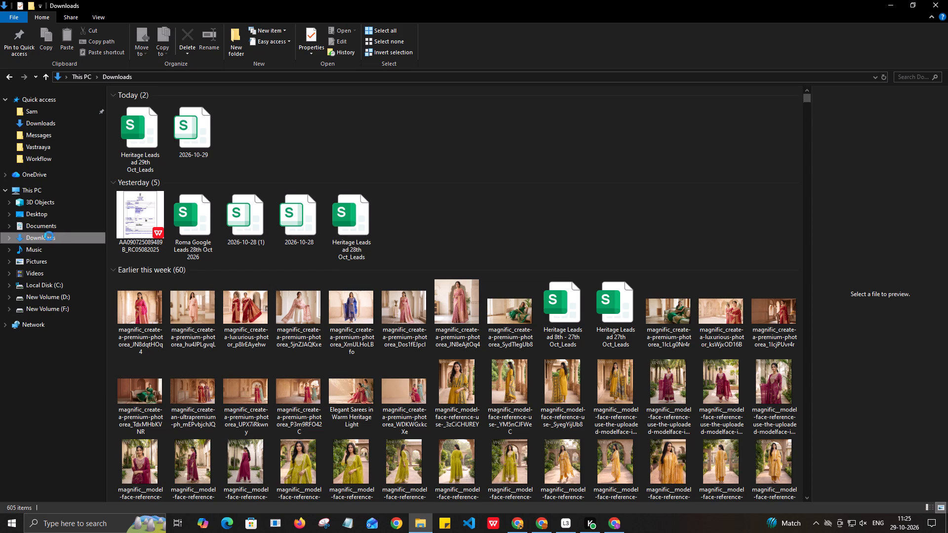
double_click(137, 133)
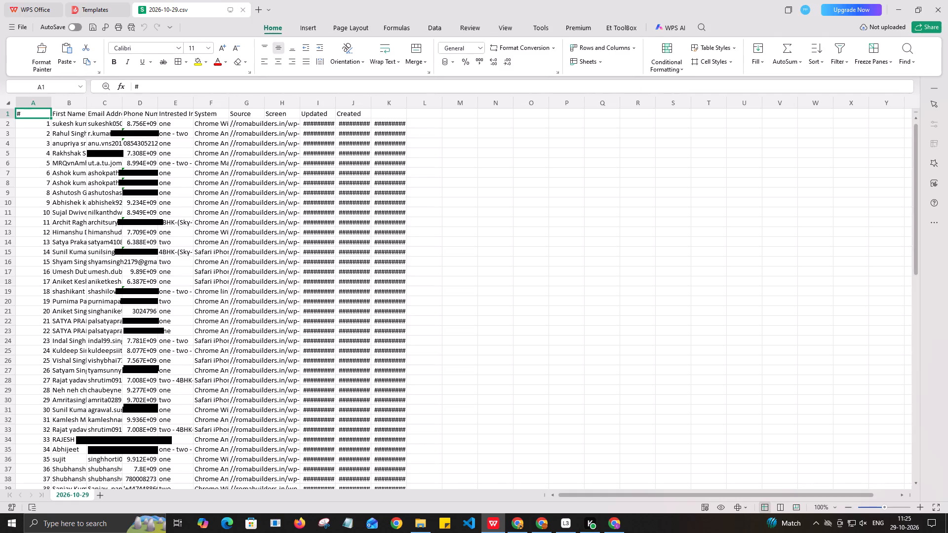
Delete all older lead rows from row 4 down past the end of the data, keeping only the first two leads.
left_click(74, 138)
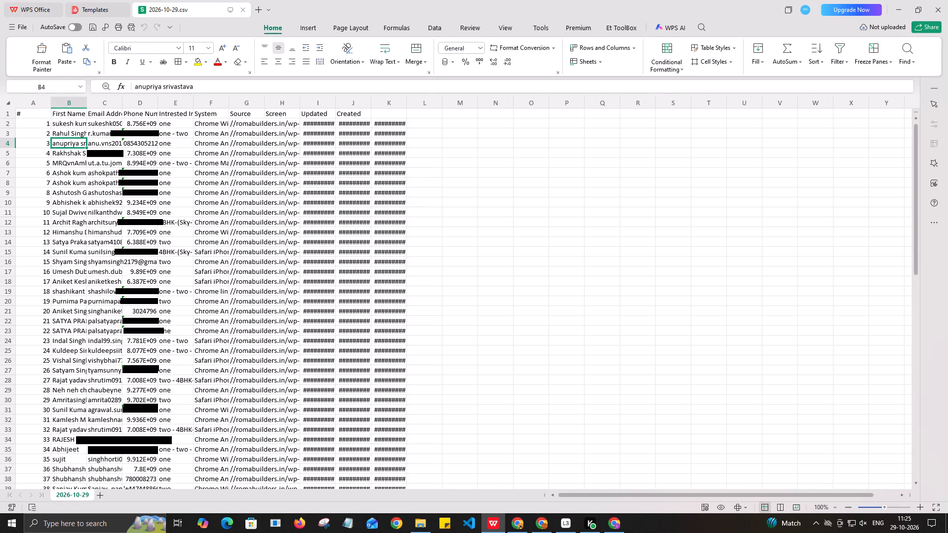
left_click_drag(8, 144, 2, 243)
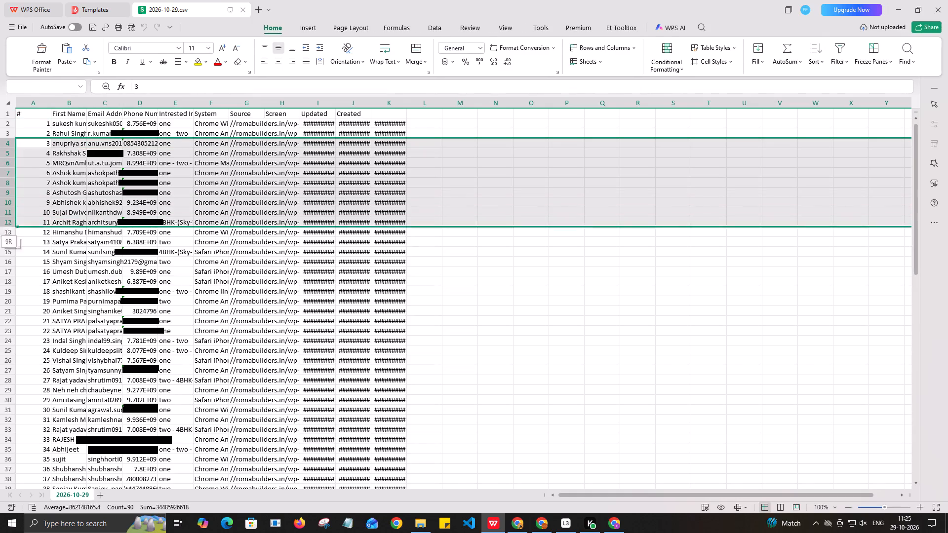
left_click_drag(2, 243, 0, 415)
scroll(0, 415, "down", 8)
scroll(0, 415, "down", 18)
scroll(0, 415, "down", 9)
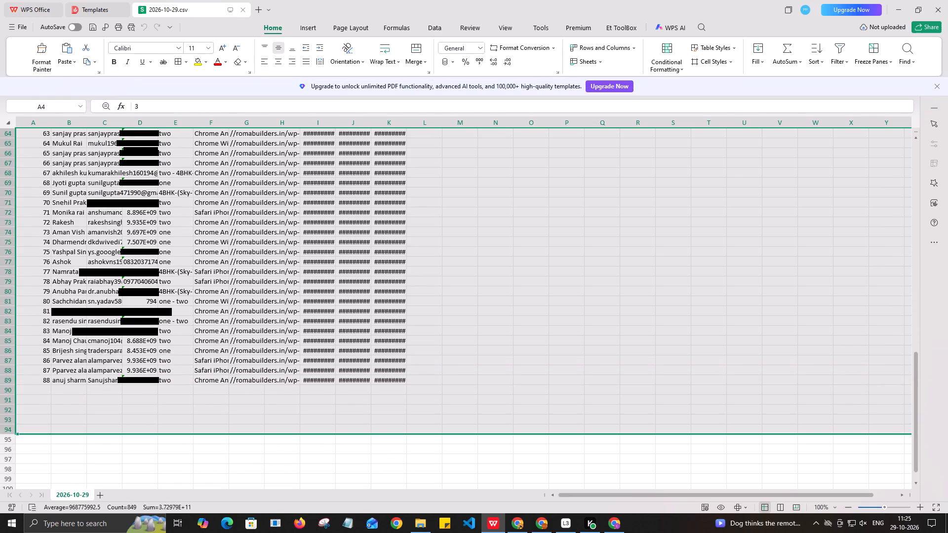
right_click(8, 224)
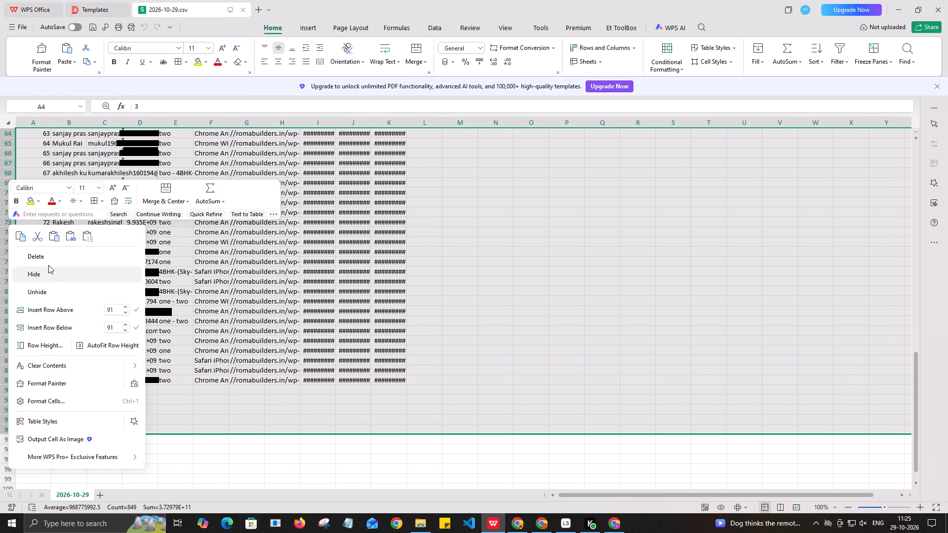
left_click(47, 260)
scroll(53, 260, "up", 2)
left_click(56, 259)
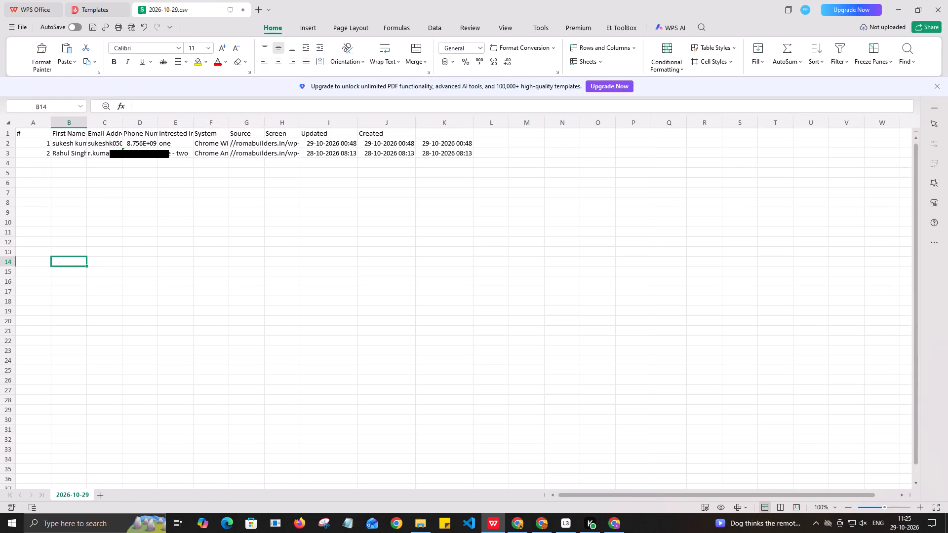
Change the # heading in cell A1 to Sr.no.
left_click(43, 134)
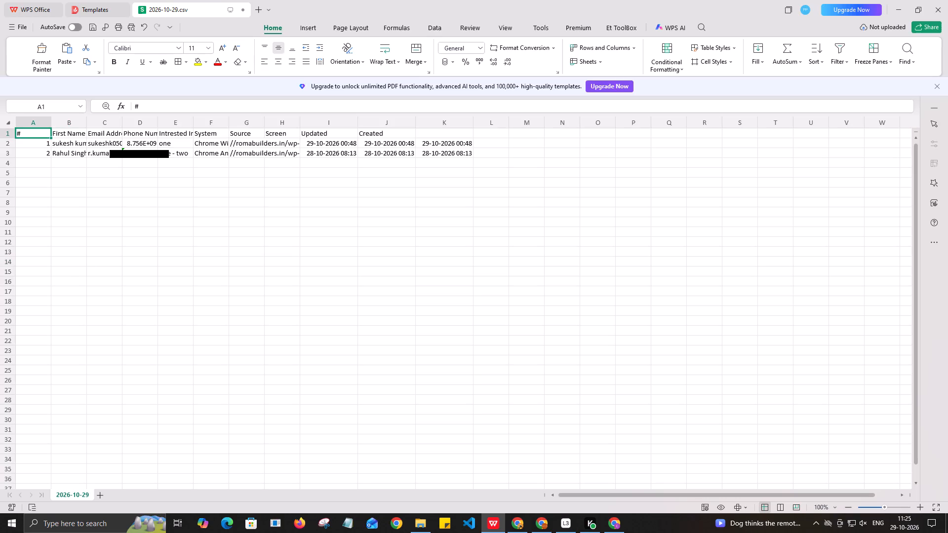
type("Sr.no")
key("Return")
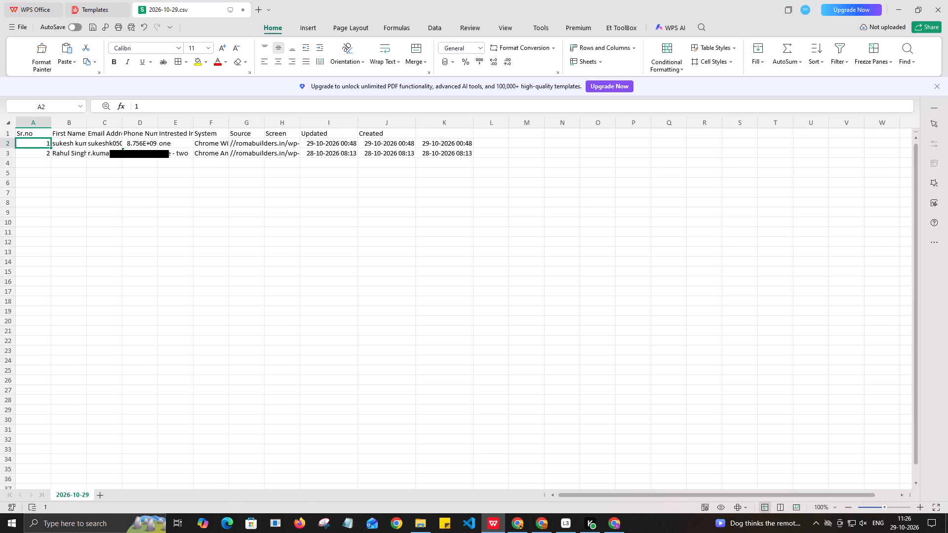
Delete columns F to K, from System through the unlabelled column after Created.
left_click_drag(209, 126, 454, 126)
right_click(455, 126)
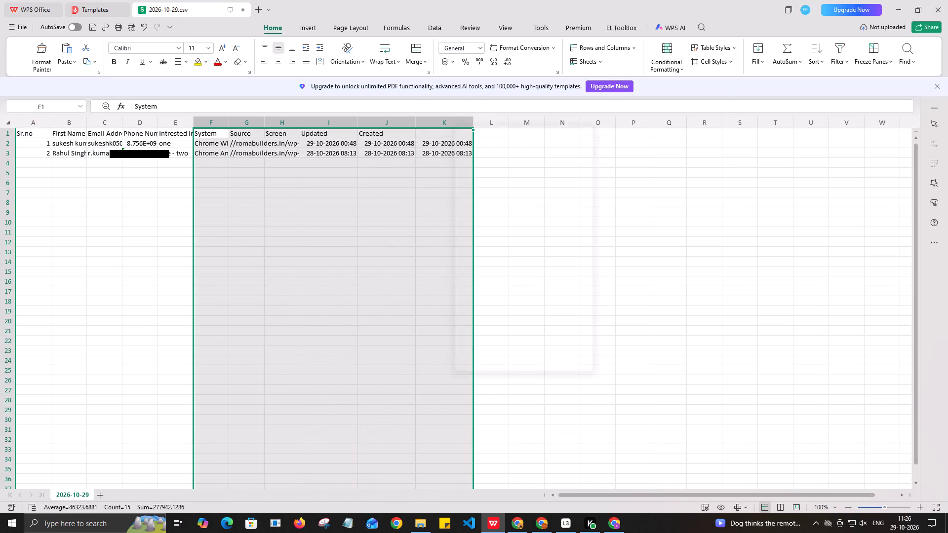
left_click(488, 162)
left_click(185, 190)
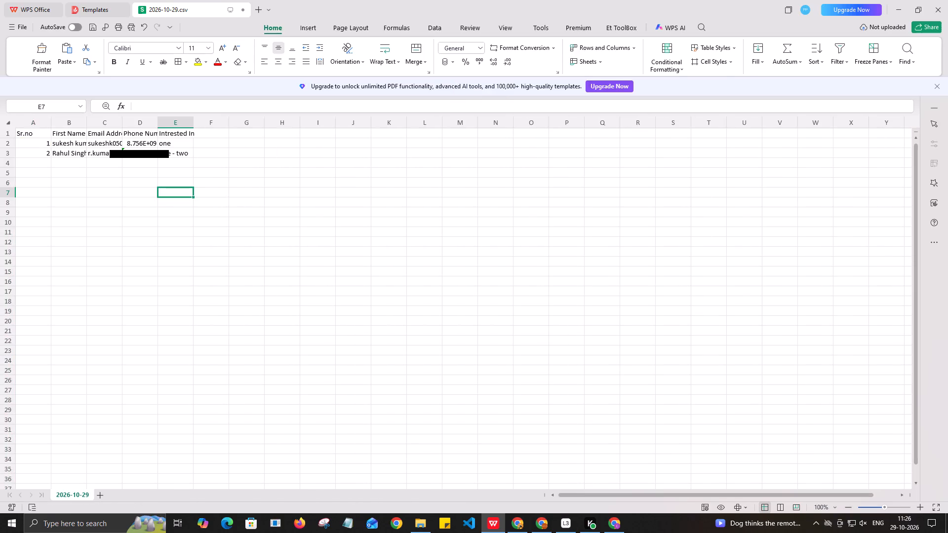
Fill the header cells A1 to E1 with yellow.
left_click_drag(178, 133, 0, 117)
left_click(196, 65)
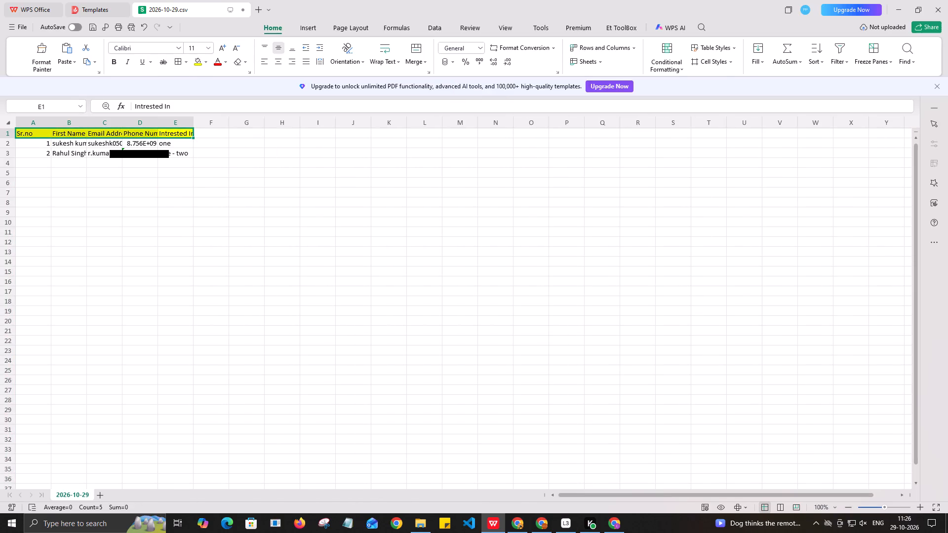
Center the contents of the whole sheet horizontally.
left_click(5, 122)
left_click(274, 64)
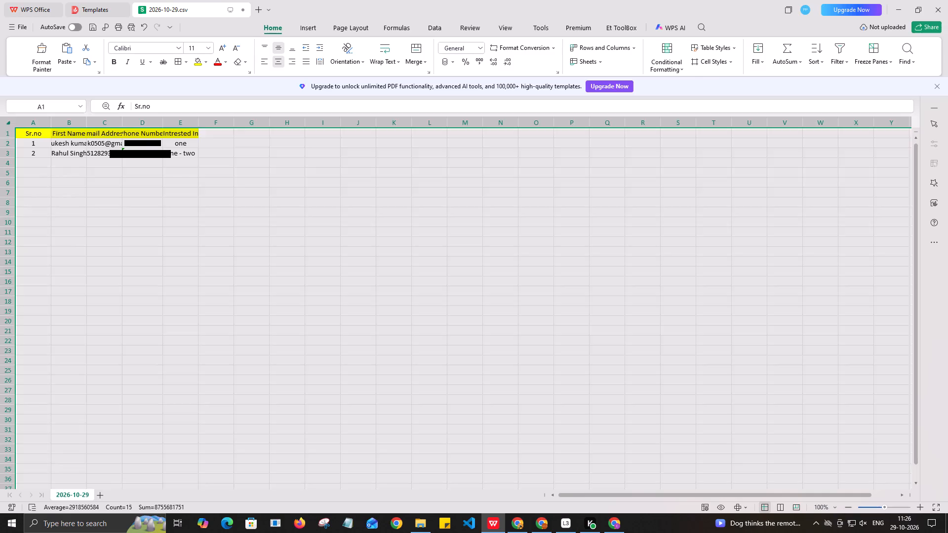
left_click(166, 187)
Apply borders to all cells of the lead table, A1 to E3.
left_click_drag(191, 153, 8, 102)
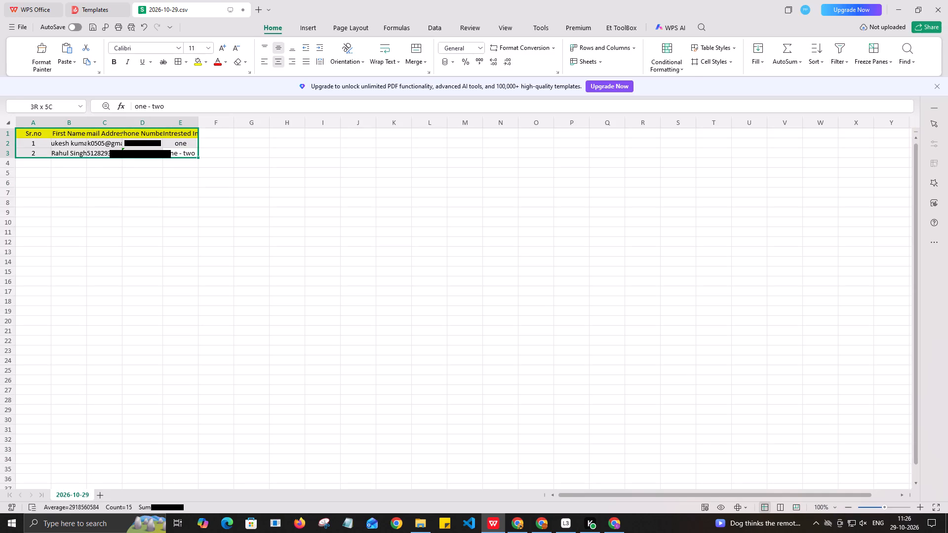
left_click_drag(8, 102, 2, 101)
left_click(176, 64)
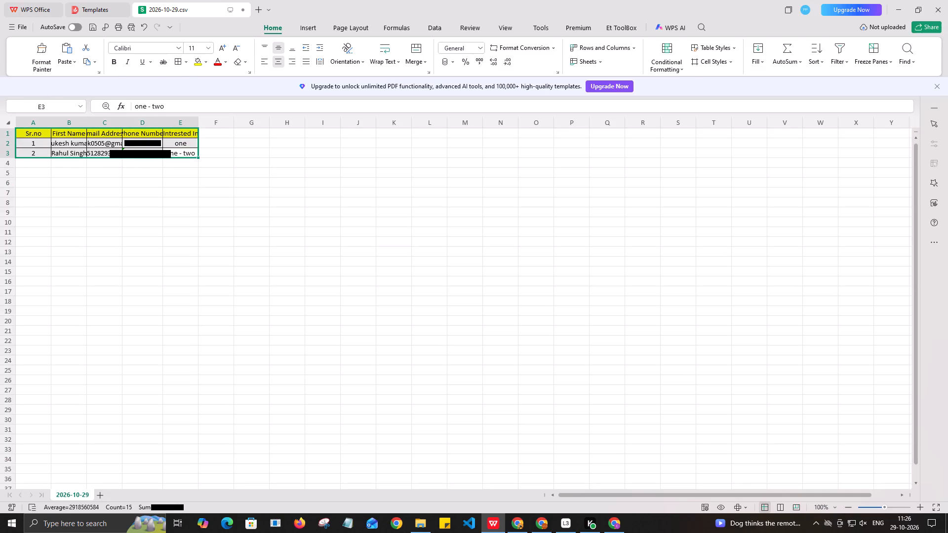
left_click(191, 184)
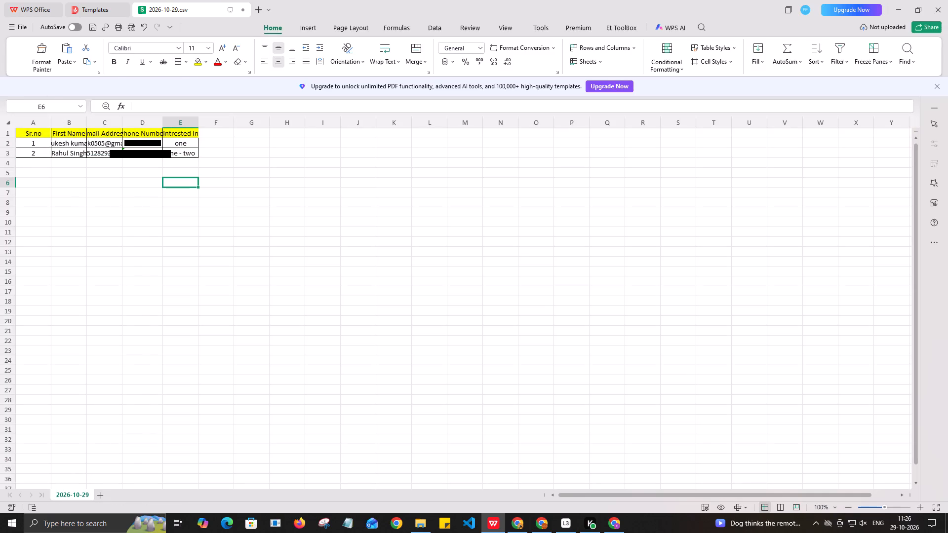
Widen the Phone Number column so that its entries fit.
left_click_drag(163, 120, 192, 124)
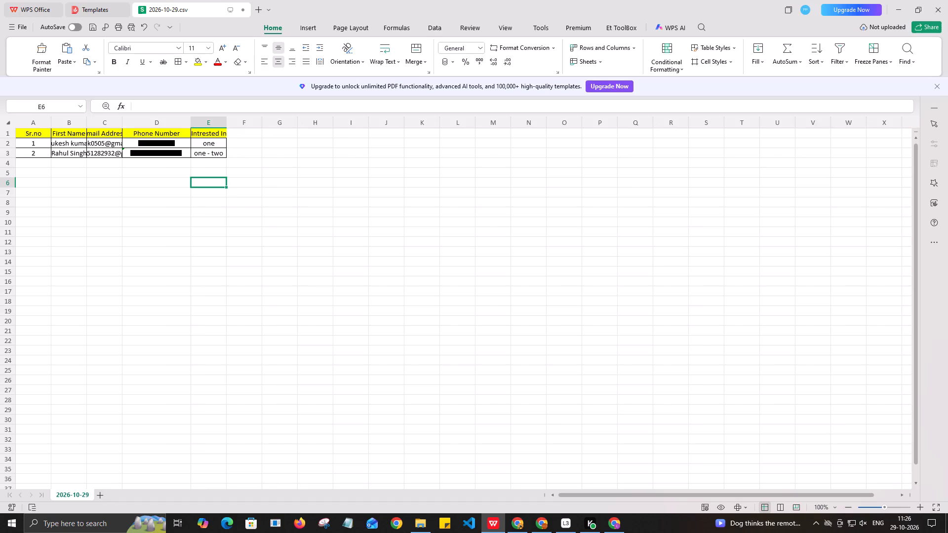
Clean up the phone number in row 3 by removing its surplus trailing part and one extra character.
double_click(184, 152)
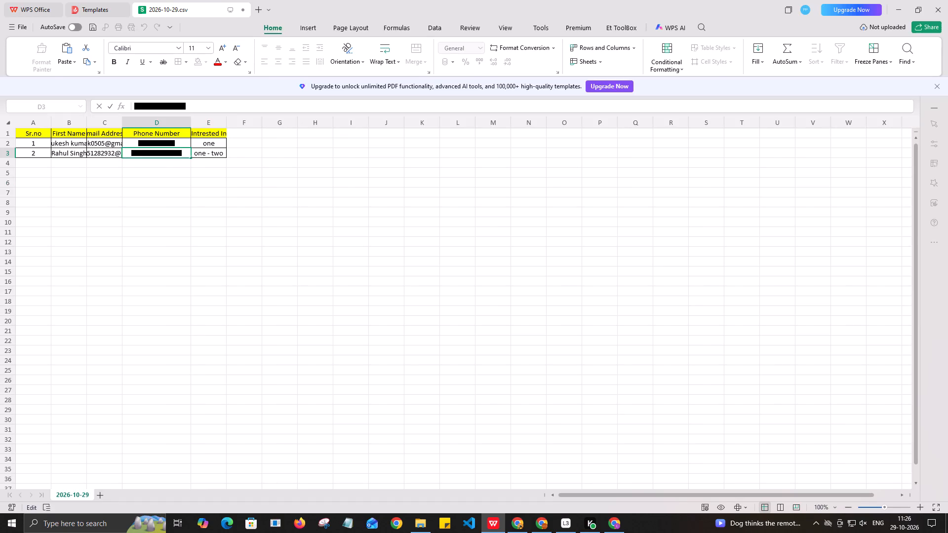
left_click(125, 152)
key("Right")
key("Right")
key("Right")
key("Right")
key("Right")
key("Right")
key("Right")
key("Right")
key("Right")
key("Right")
key("Right")
key("shift+Right")
key("shift+Right")
key("shift+Right")
key("shift+Right")
key("shift+Right")
key("shift+Right")
key("shift+Right")
key("shift+Right")
key("shift+Right")
key("shift+Right")
key("shift+Right")
key("shift+Right")
key("shift+Right")
key("shift+Right")
key("shift+Right")
key("BackSpace")
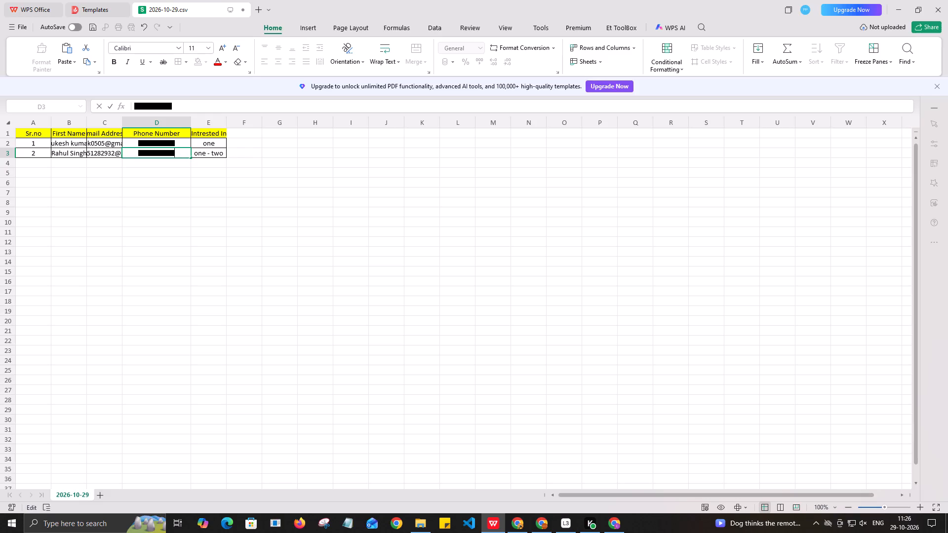
key("Left")
key("Left")
key("Left")
key("Left")
key("Left")
key("Left")
key("Left")
key("Left")
key("Left")
key("Left")
key("Left")
key("Left")
key("Right")
key("BackSpace")
key("Return")
left_click(138, 200)
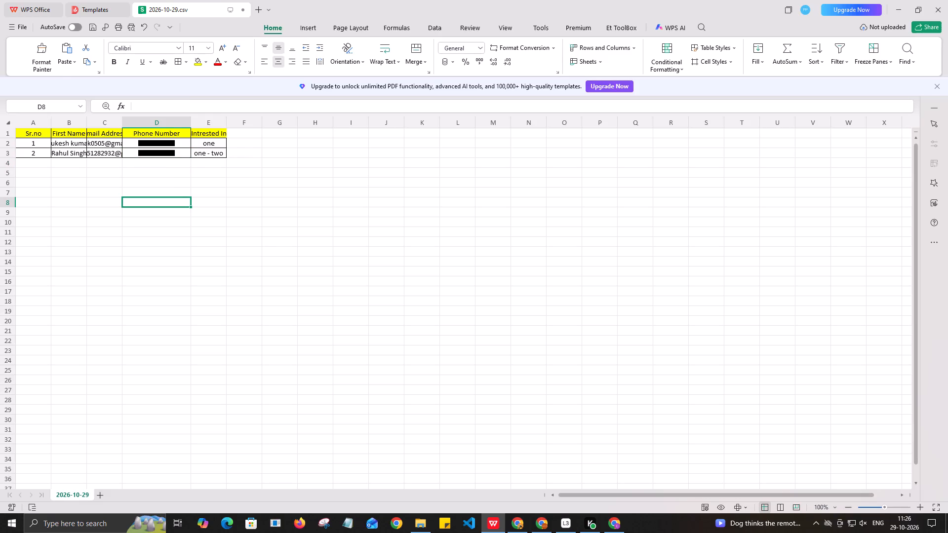
Save the lead sheet as the Excel workbook Roma Google Leads 29th Oct 2026.xlsx in Downloads, and close the spreadsheet program.
left_click(24, 26)
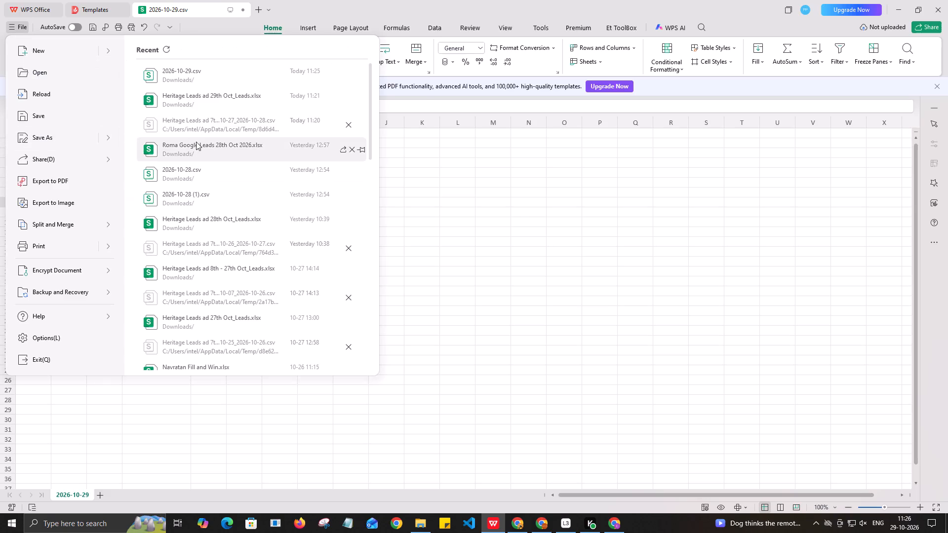
left_click(517, 207)
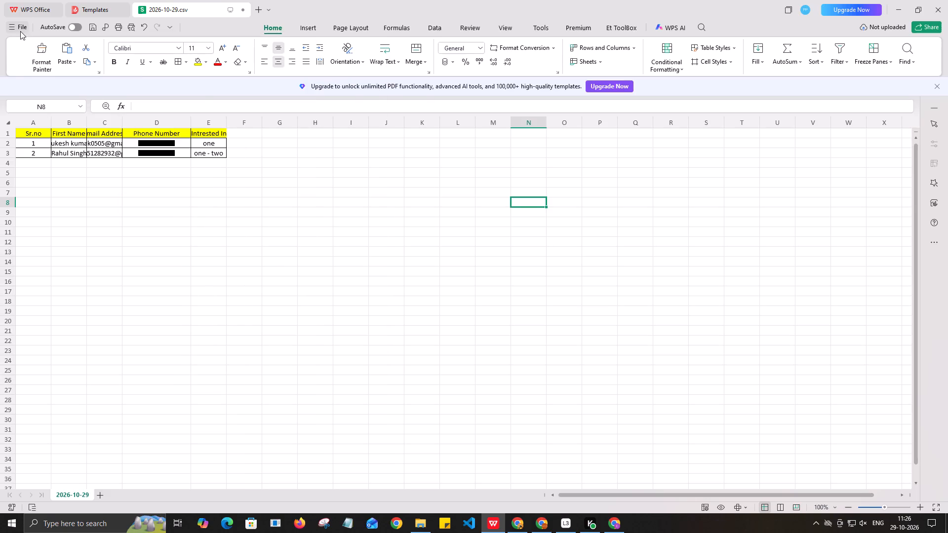
left_click(20, 31)
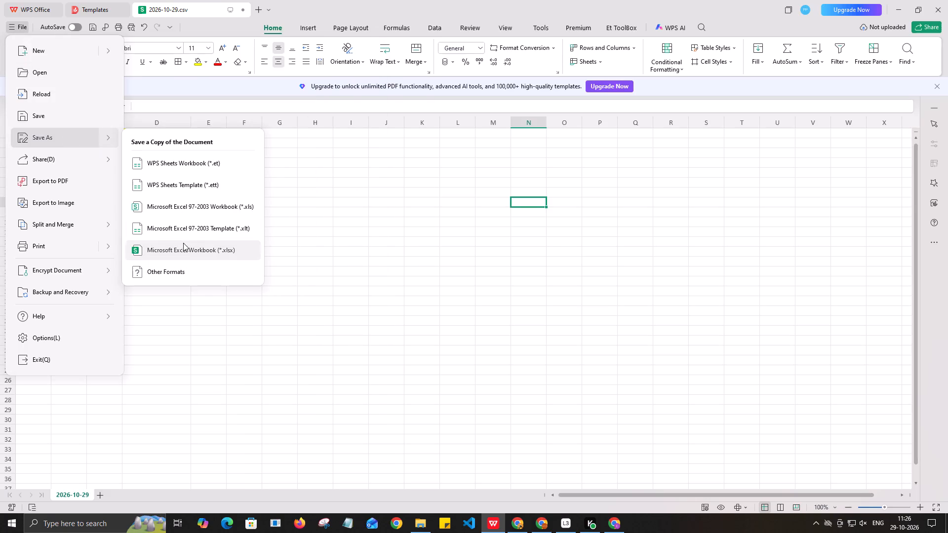
left_click(183, 244)
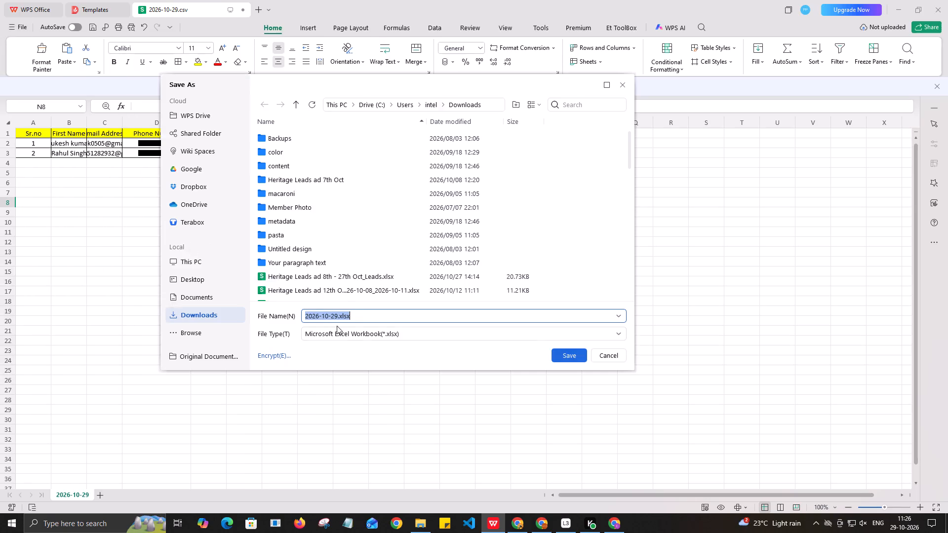
scroll(324, 243, "down", 20)
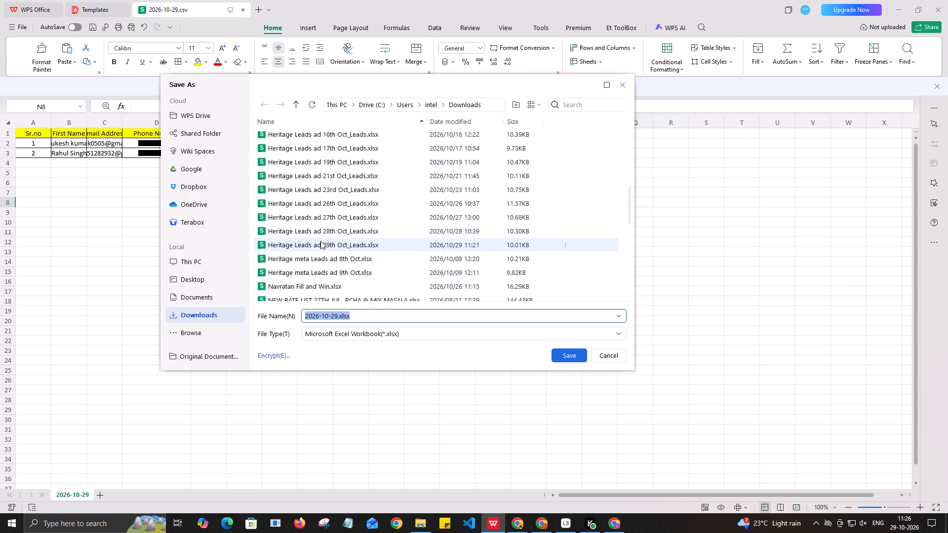
scroll(320, 241, "down", 3)
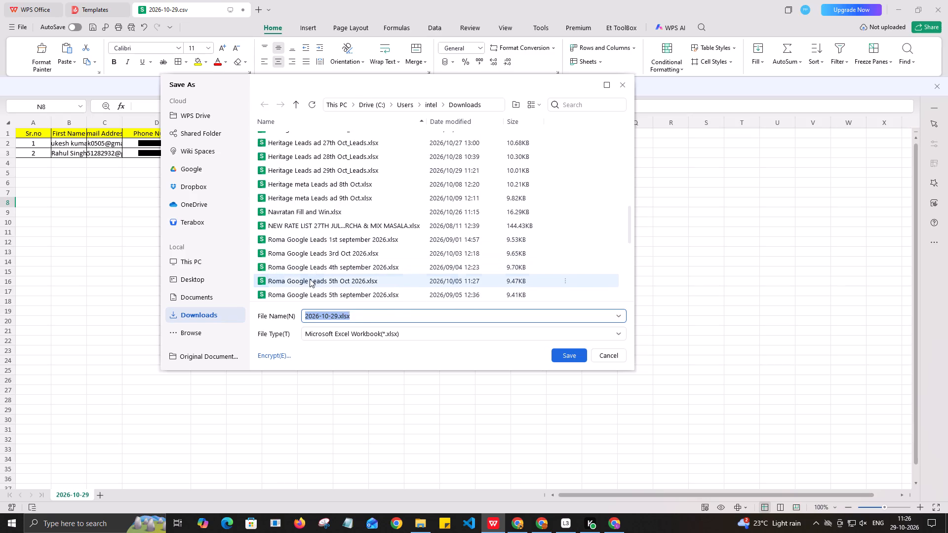
left_click(310, 279)
left_click(368, 313)
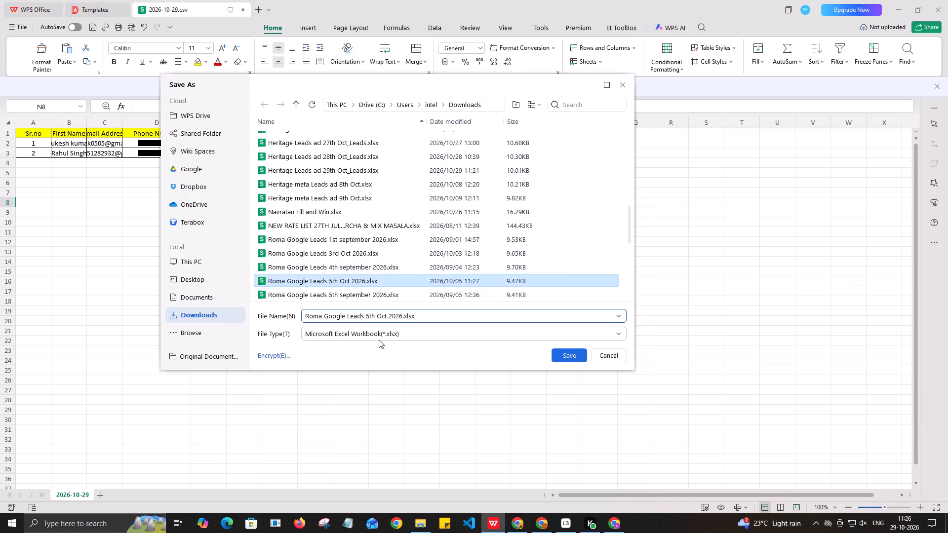
key("BackSpace")
type("29")
left_click(565, 355)
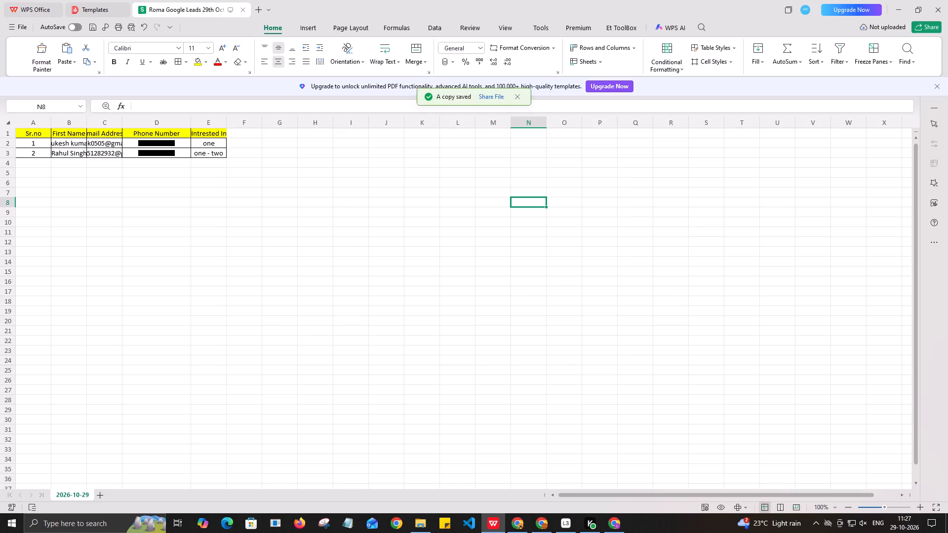
left_click(932, 11)
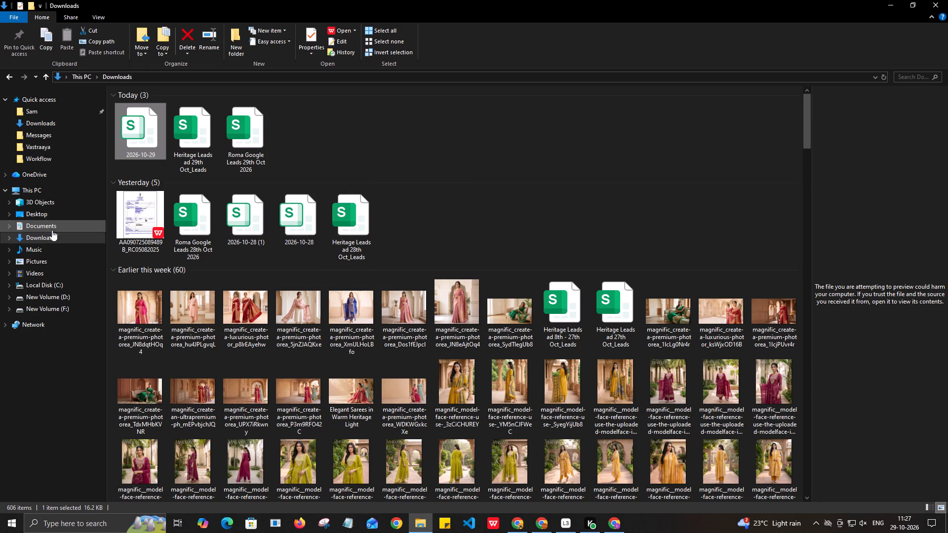
Permanently delete the original 2026-10-29 export file from the Downloads folder and close the folder window.
left_click(49, 237)
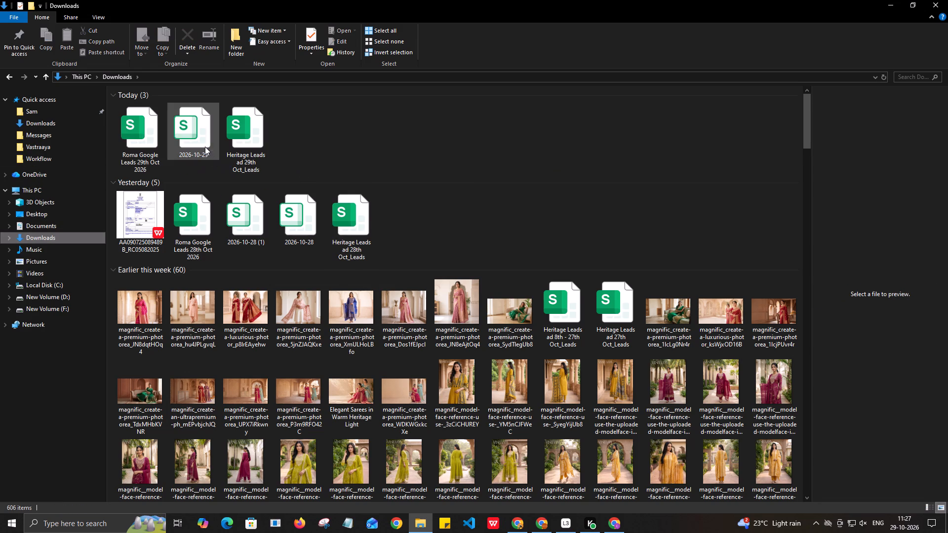
left_click(205, 147)
key("shift+Delete")
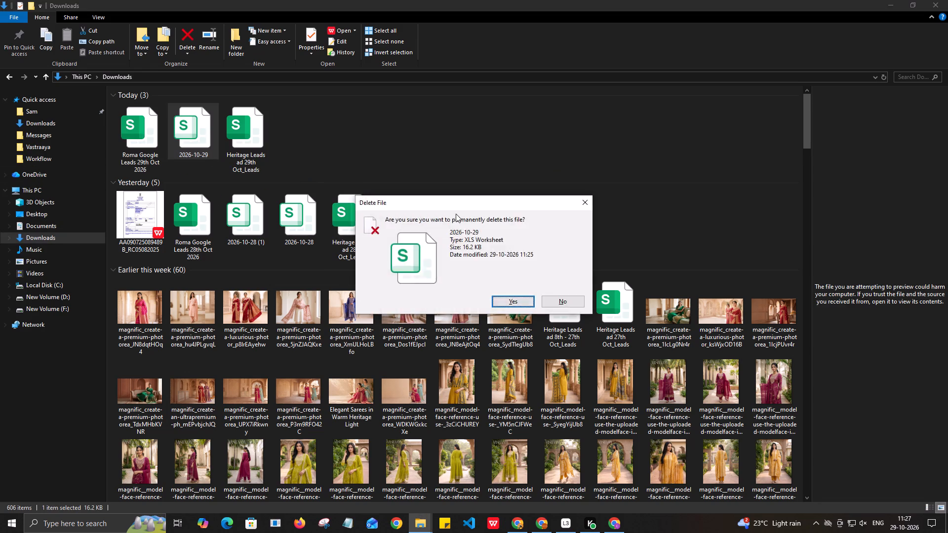
key("Return")
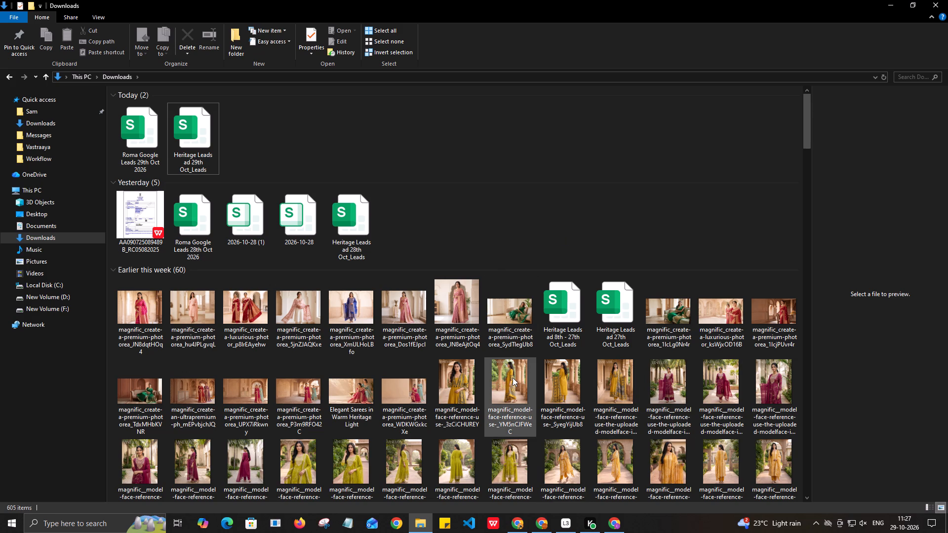
left_click(945, 6)
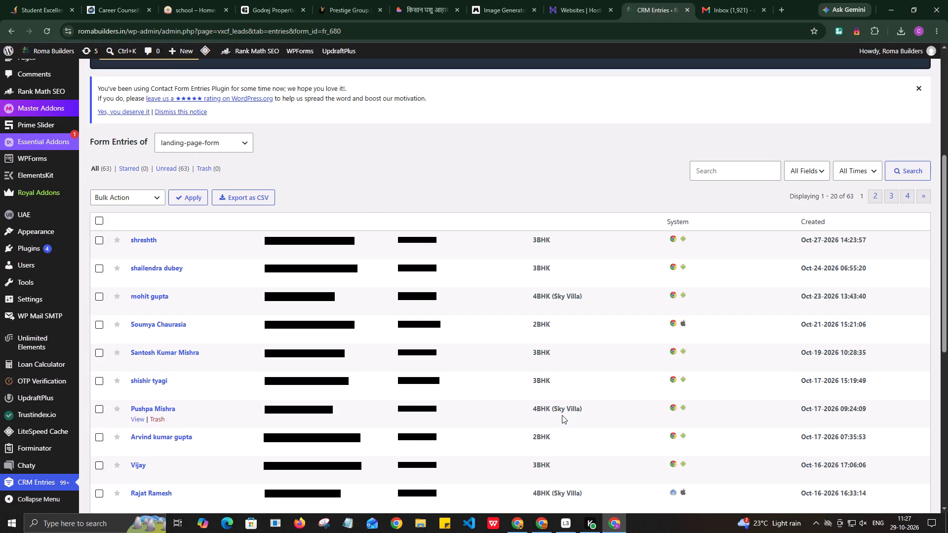
Switch to the browser window with the Vastraaya Shopify store and reload its Orders page.
left_click(543, 526)
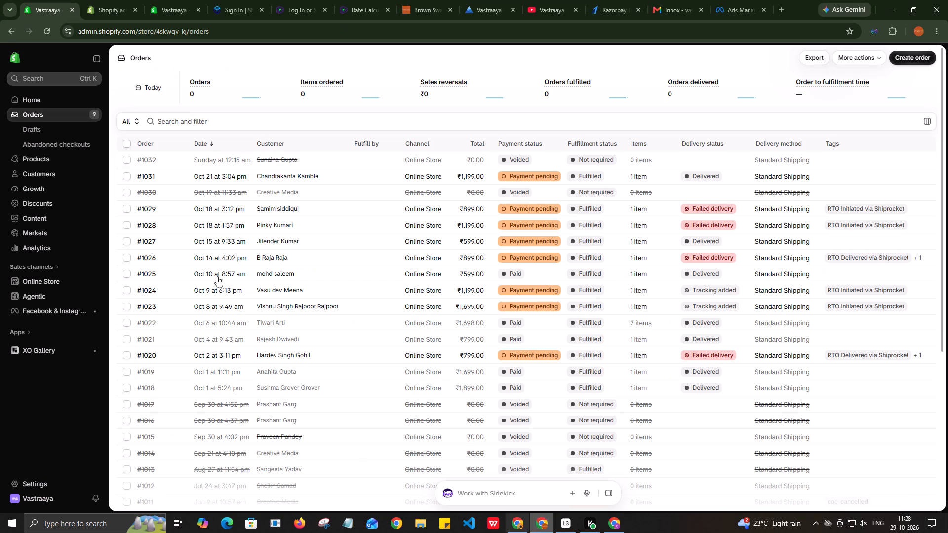
left_click(44, 32)
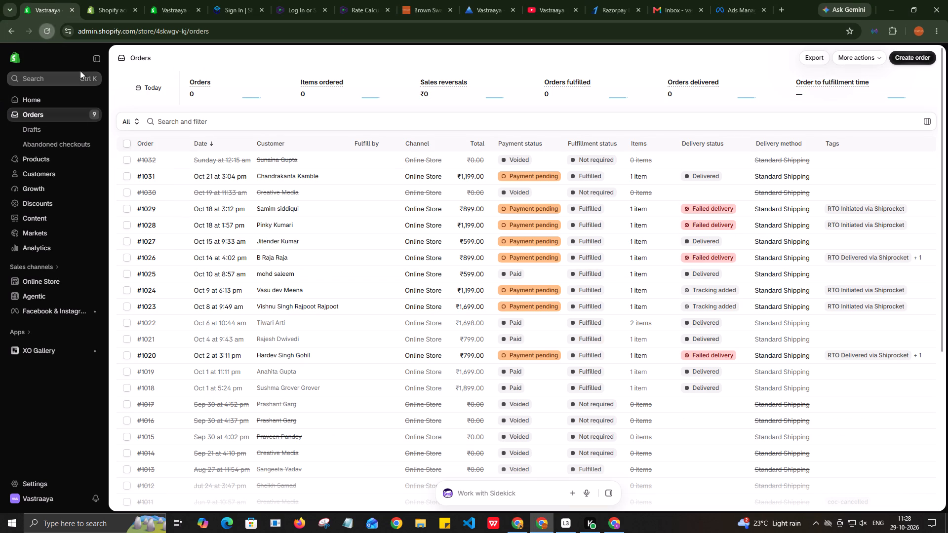
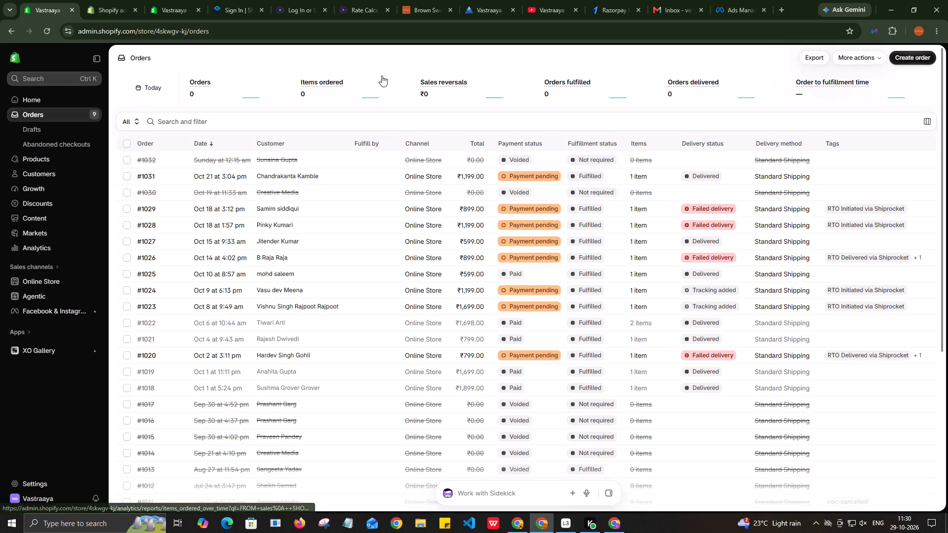
Close the browser window with the Vastraaya Shopify store.
left_click(928, 4)
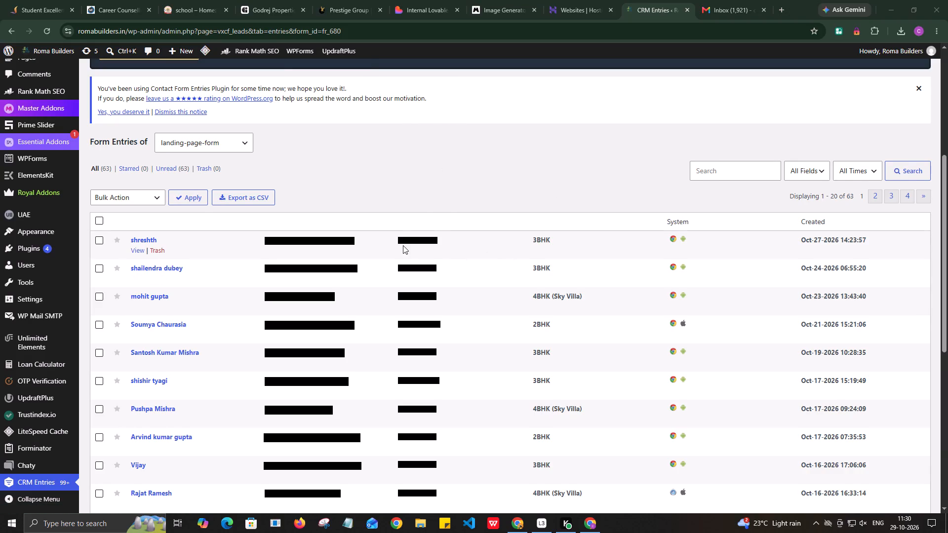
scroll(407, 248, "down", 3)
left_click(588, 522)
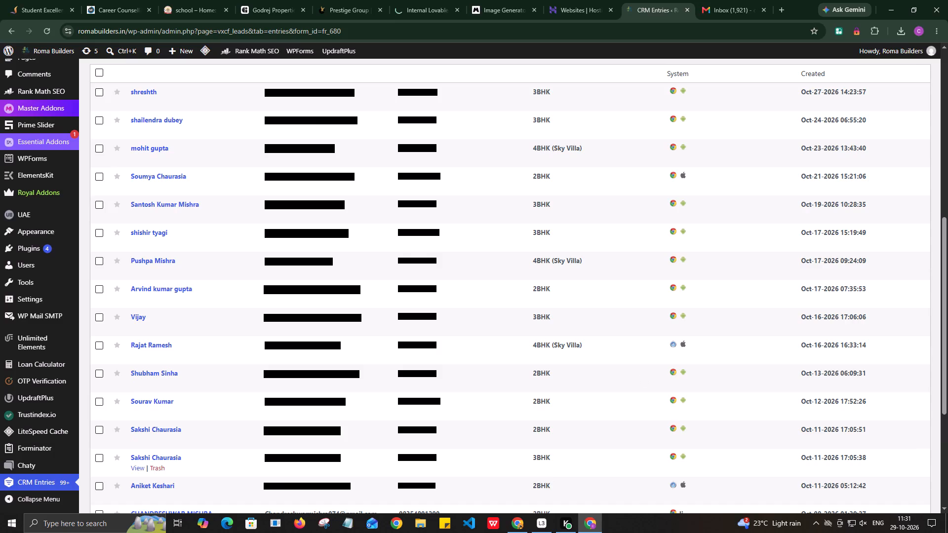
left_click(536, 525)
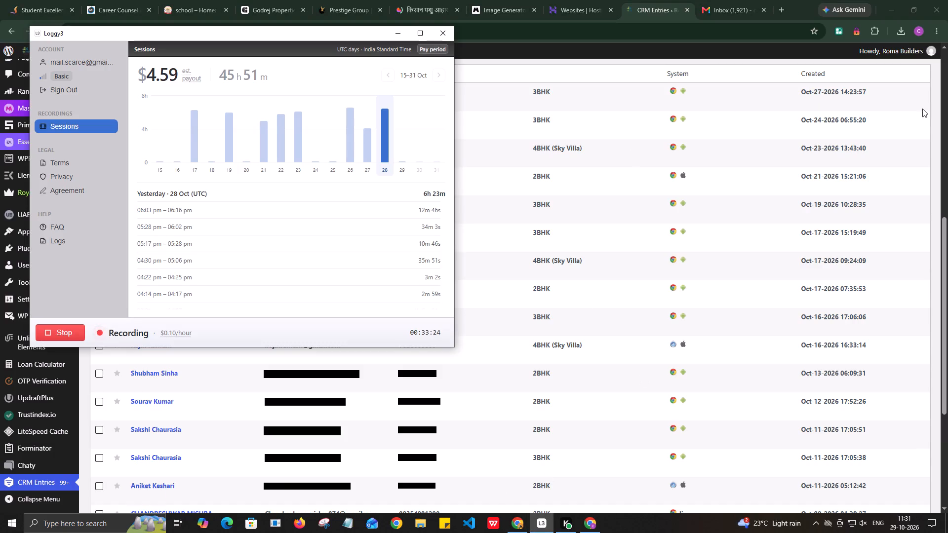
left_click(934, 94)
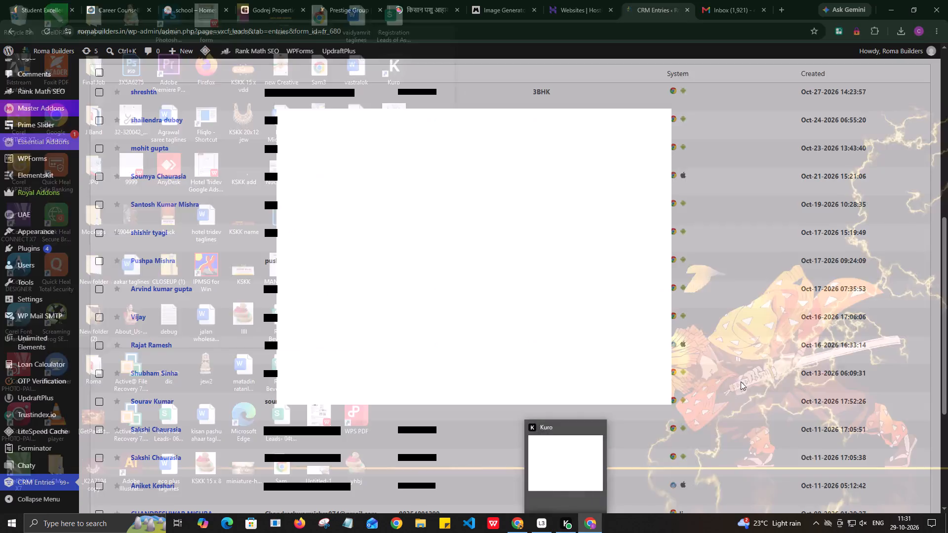
Switch to the browser window with the Roman English Translation page.
left_click(521, 523)
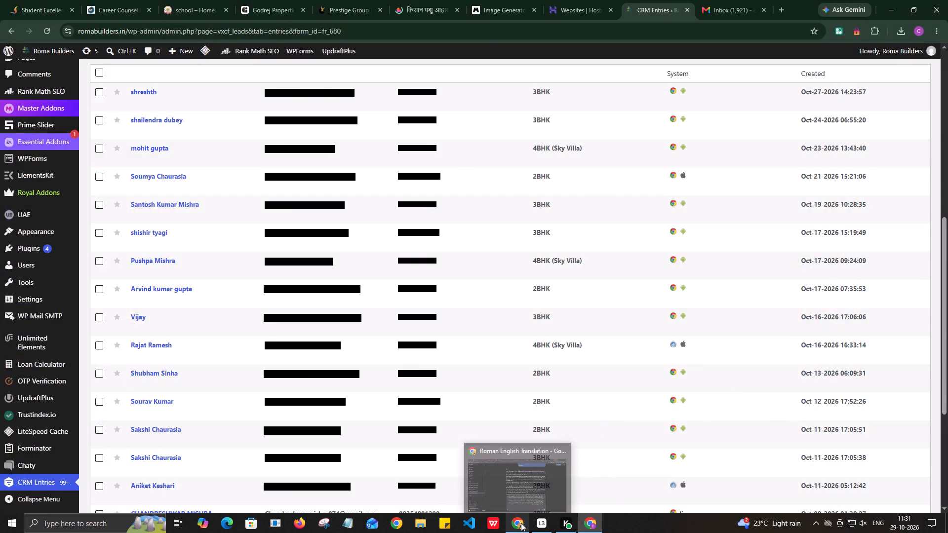